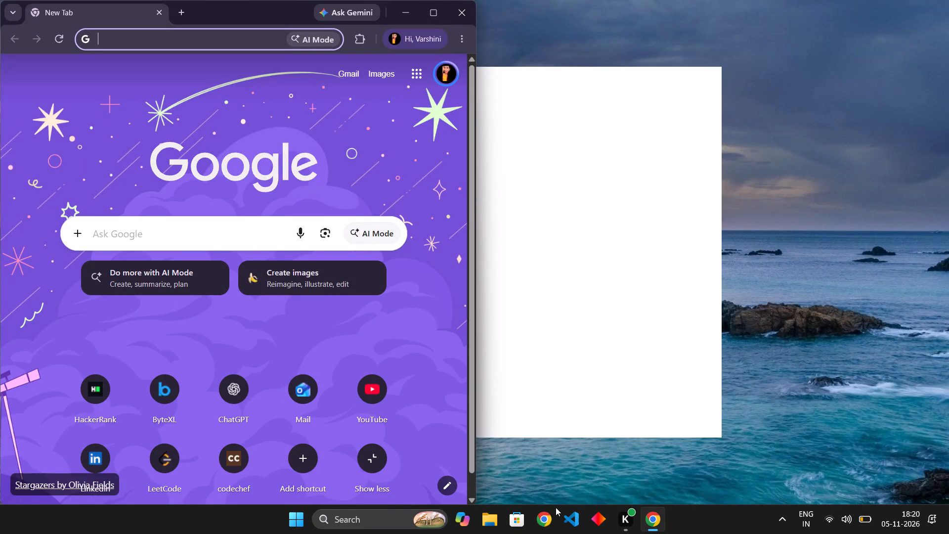
# Maximize the browser window and activate the Google search box on the new page.
pyautogui.click(446, 10)
pyautogui.click(370, 236)
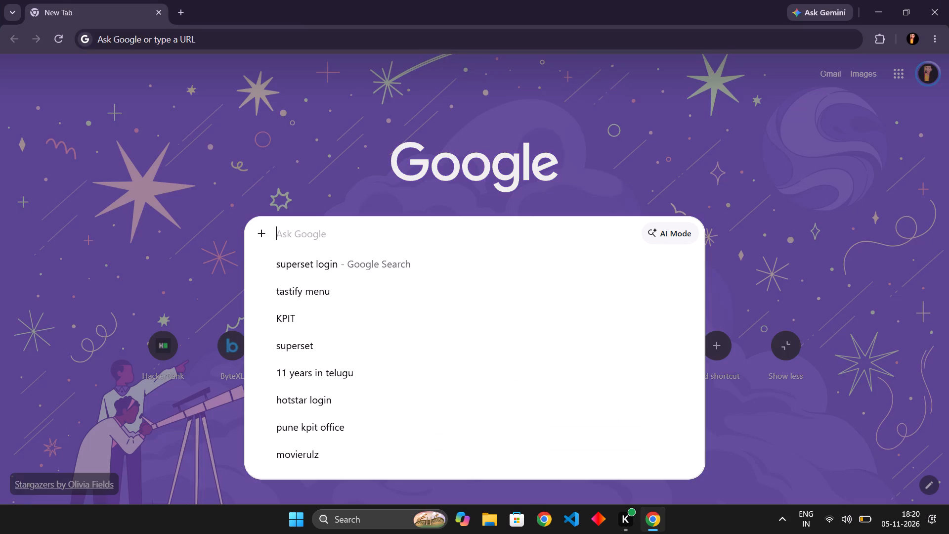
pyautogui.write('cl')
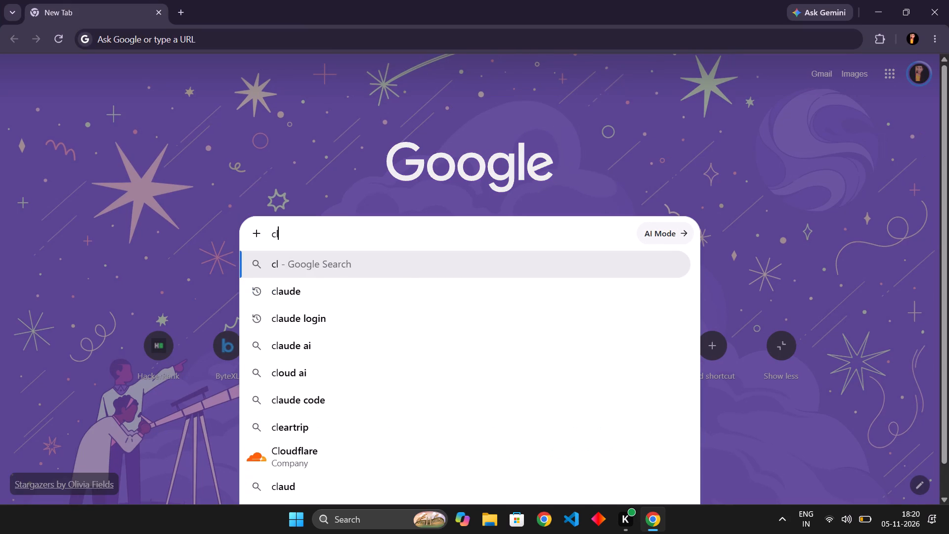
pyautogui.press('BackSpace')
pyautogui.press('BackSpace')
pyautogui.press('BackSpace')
# Search Google for overleaf and open the Overleaf, Online LaTeX Editor website from the results.
pyautogui.write('over')
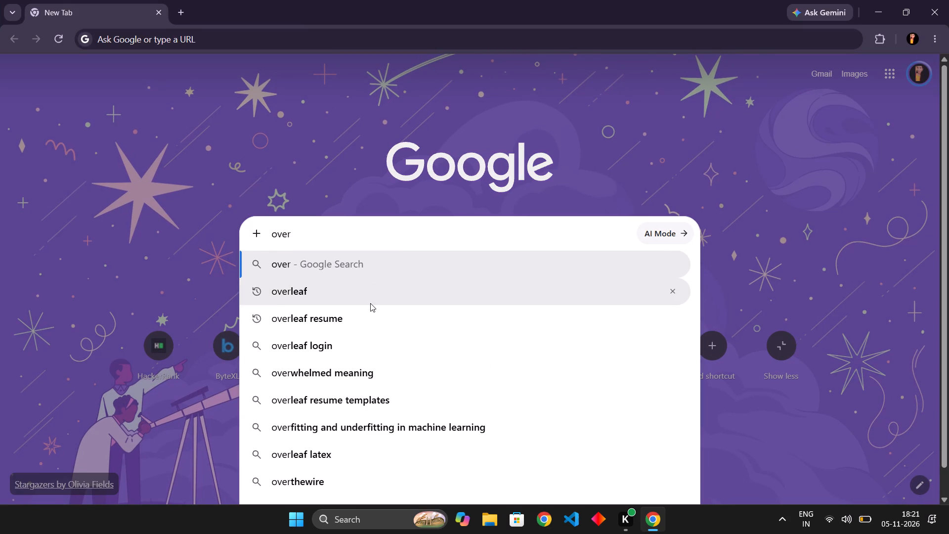
pyautogui.click(370, 303)
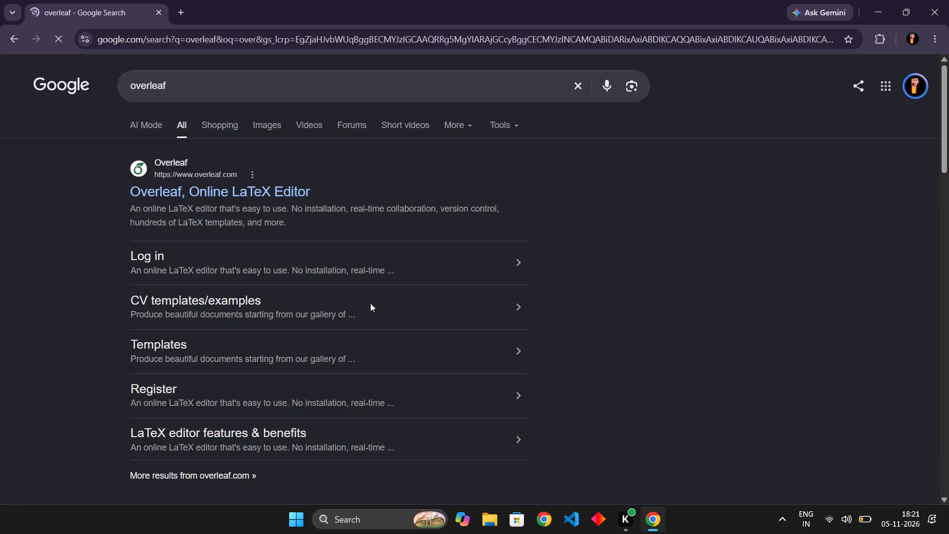
pyautogui.click(276, 184)
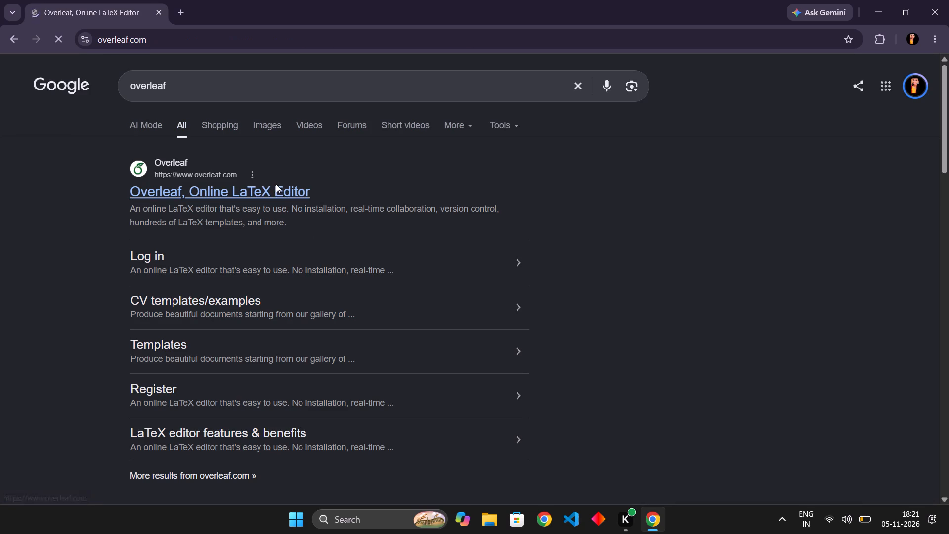
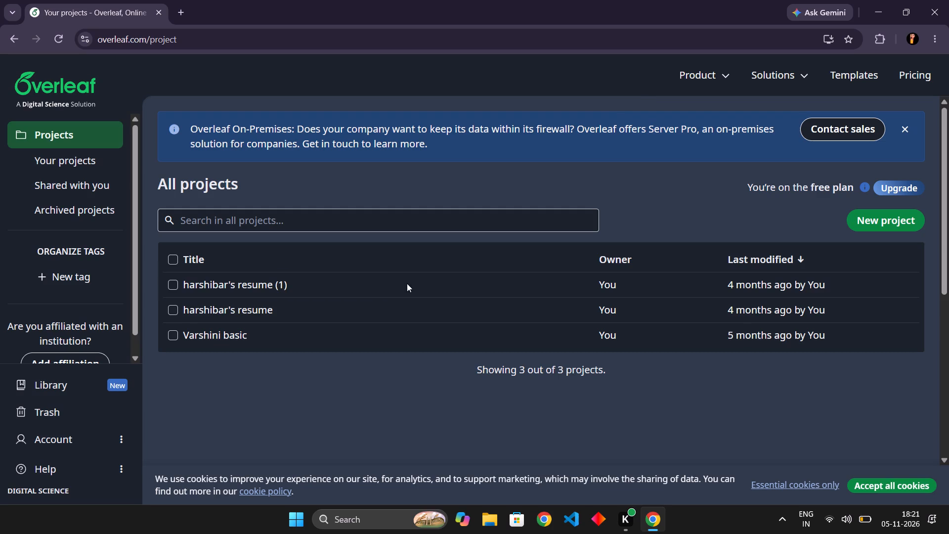
# Open the project "harshibar's resume (1)" from the list of all projects.
pyautogui.doubleClick(350, 293)
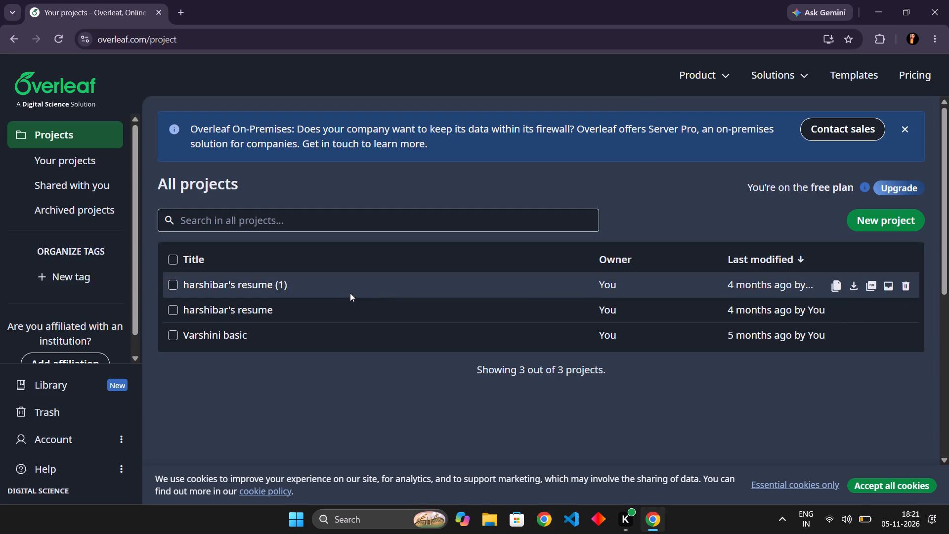
pyautogui.click(255, 287)
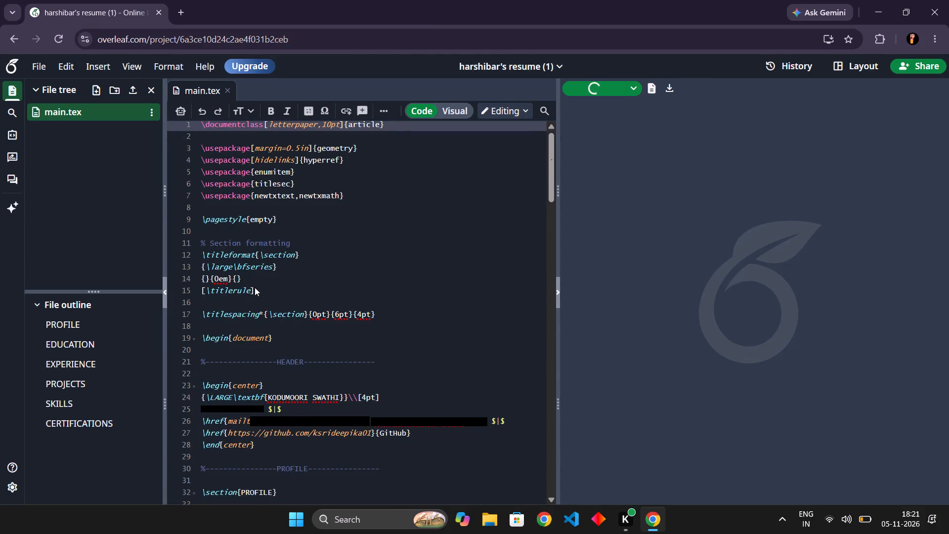
# Review the LaTeX source in main.tex and the compiled resume preview, from the header down to the certifications.
pyautogui.scroll(-6, 336, 299)
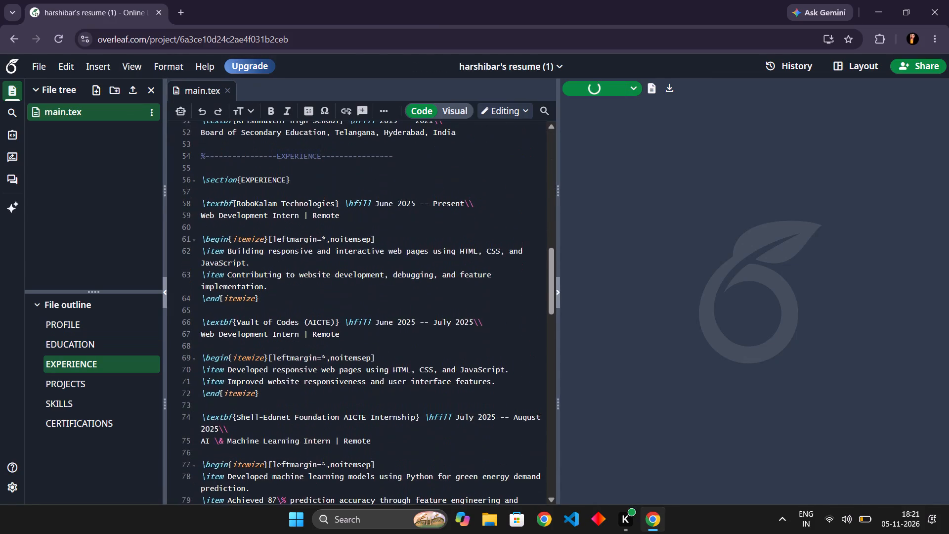
pyautogui.scroll(4, 336, 299)
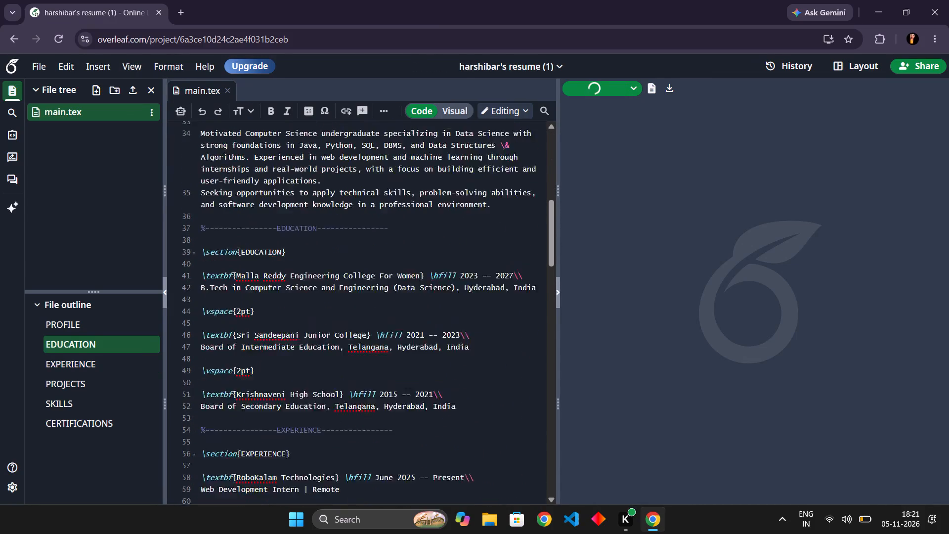
pyautogui.scroll(2, 336, 299)
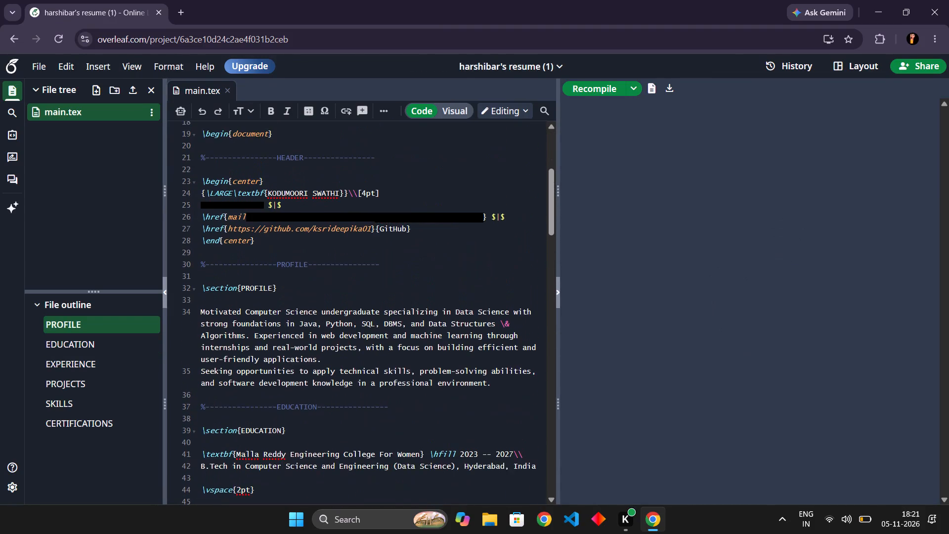
pyautogui.click(336, 299)
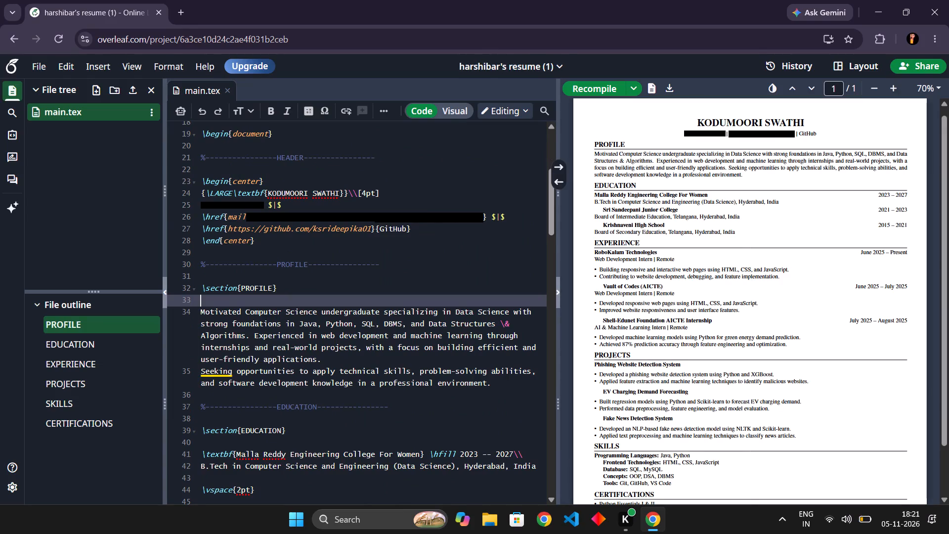
pyautogui.scroll(-1, 769, 263)
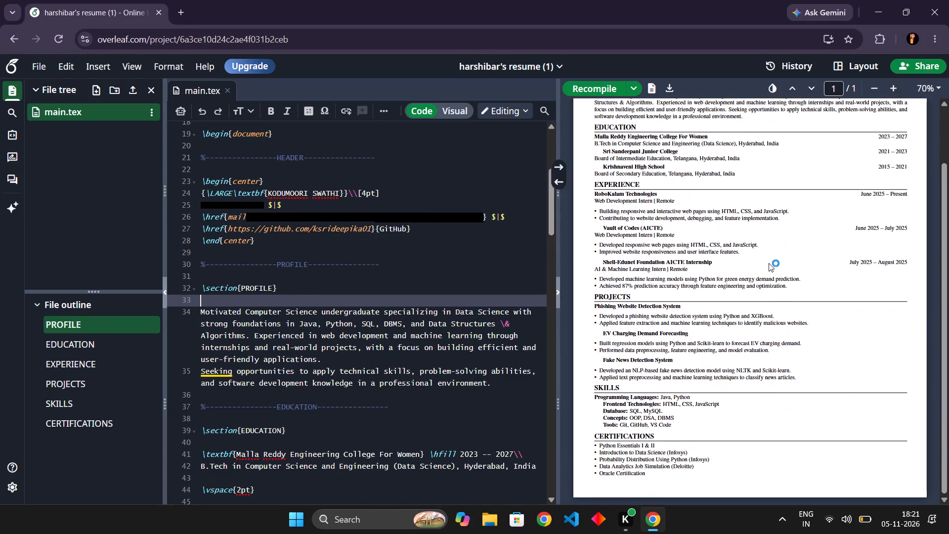
pyautogui.scroll(-1, 769, 263)
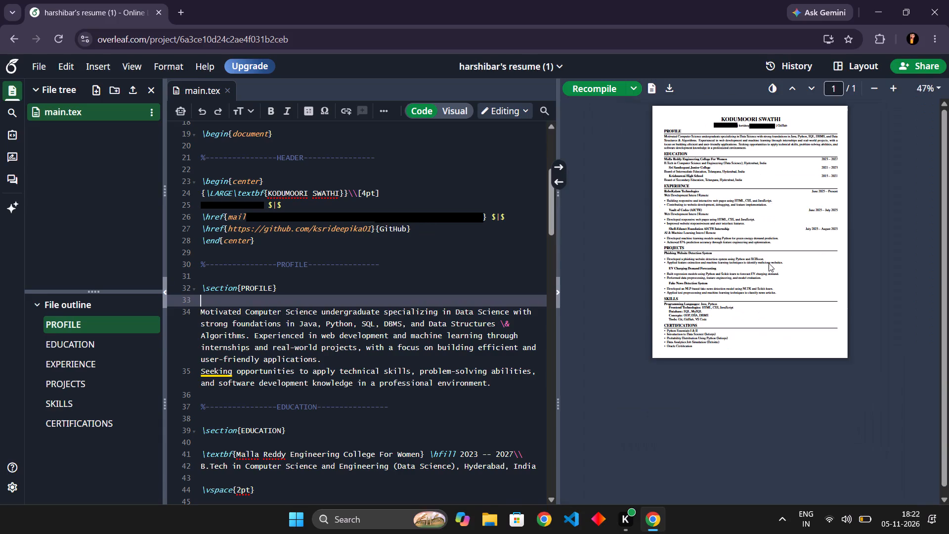
pyautogui.scroll(1, 769, 263)
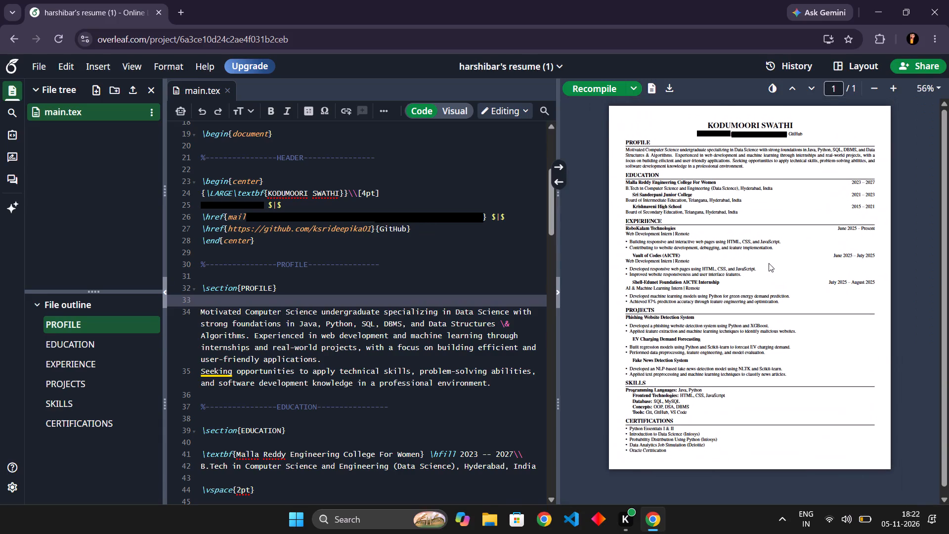
pyautogui.scroll(1, 769, 263)
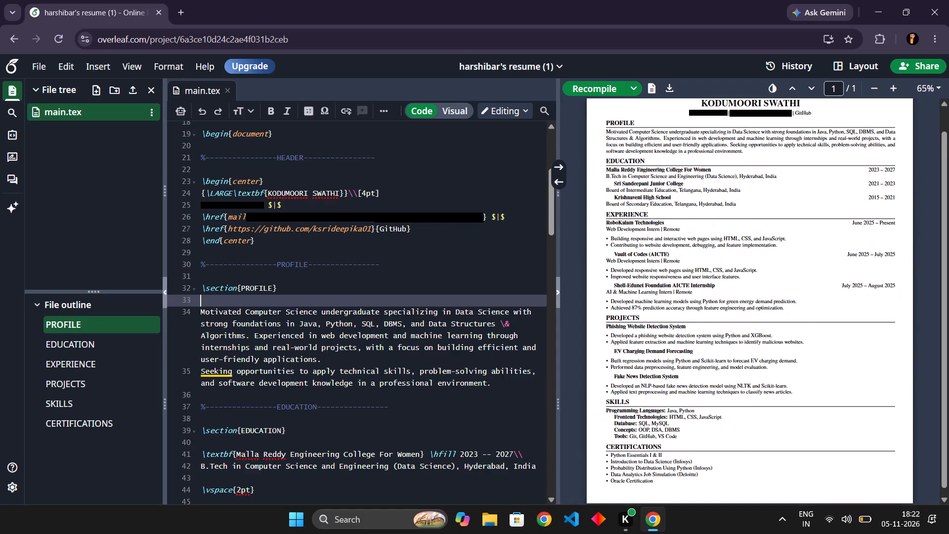
pyautogui.click(499, 61)
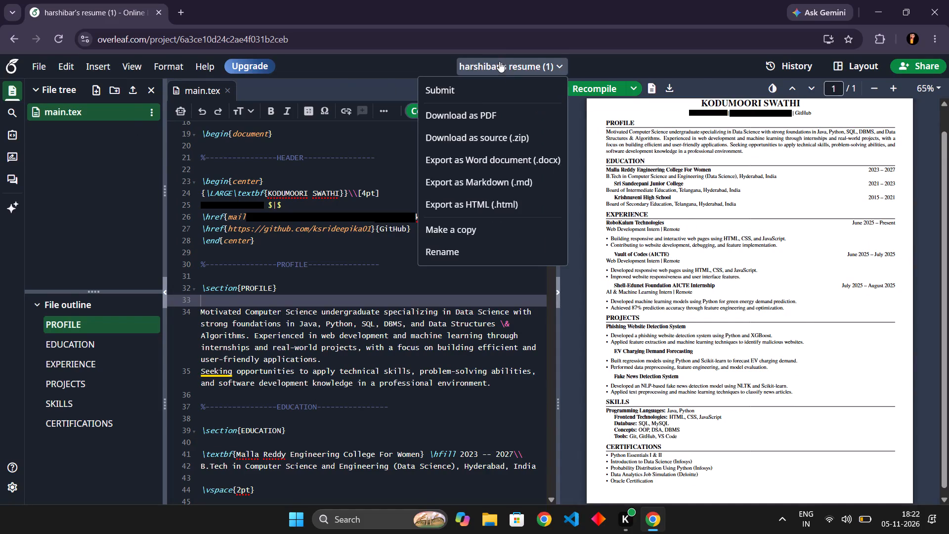
# Return to the project list and open the project "harshibar's resume".
pyautogui.click(6, 42)
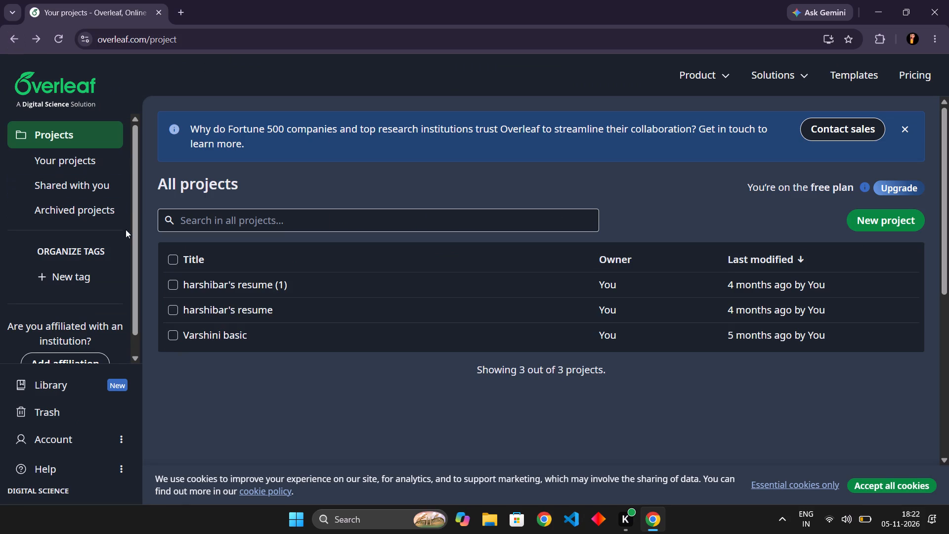
pyautogui.doubleClick(215, 309)
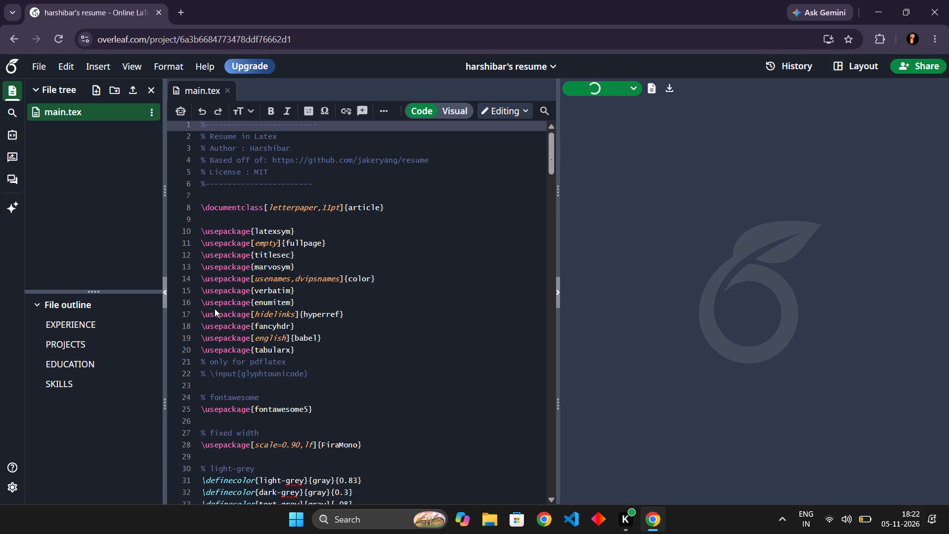
# Examine the template's LaTeX source and its compiled resume preview, dismissing the compile-time upgrade notice.
pyautogui.scroll(-4, 290, 338)
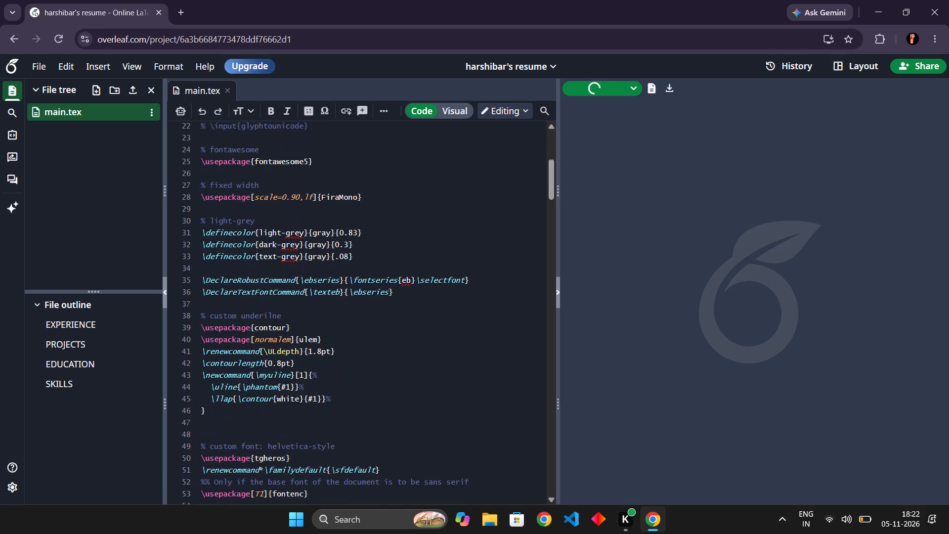
pyautogui.scroll(-6, 290, 338)
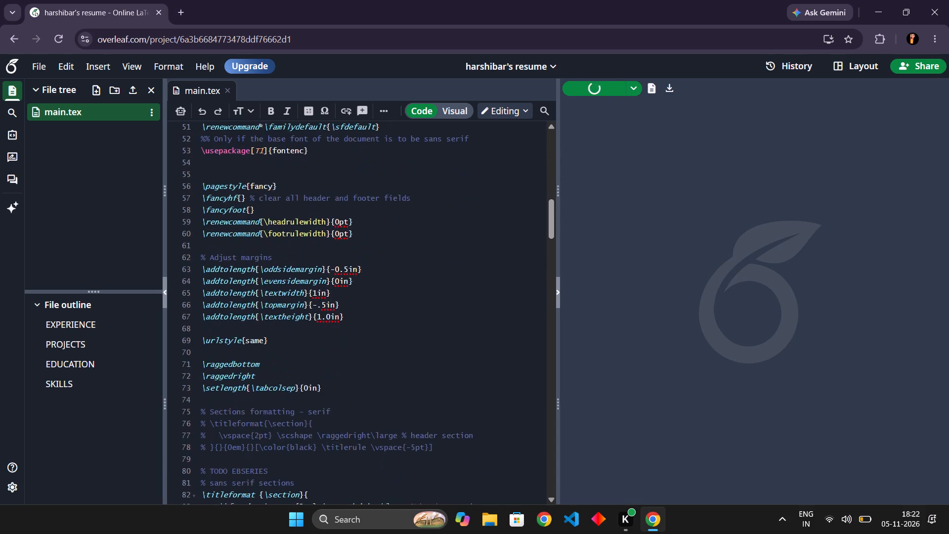
pyautogui.scroll(-2, 290, 338)
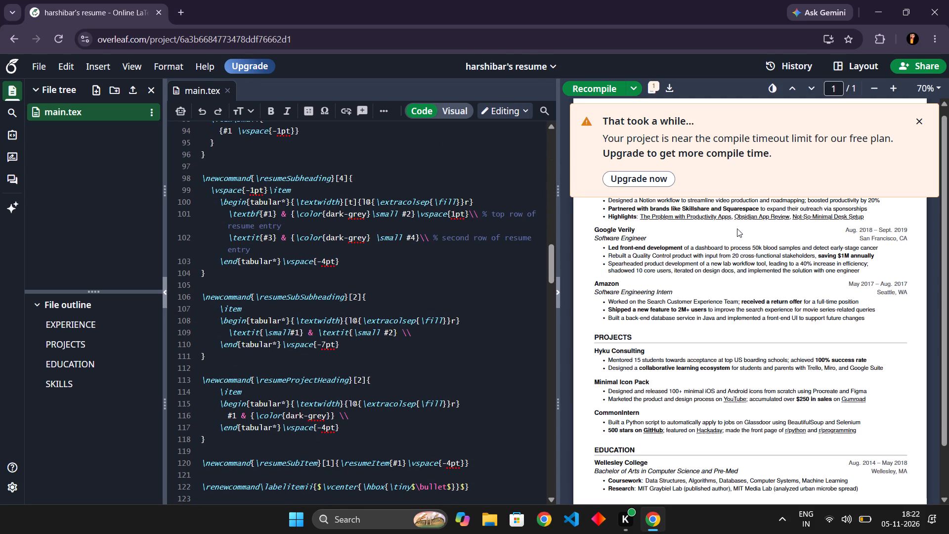
pyautogui.click(916, 122)
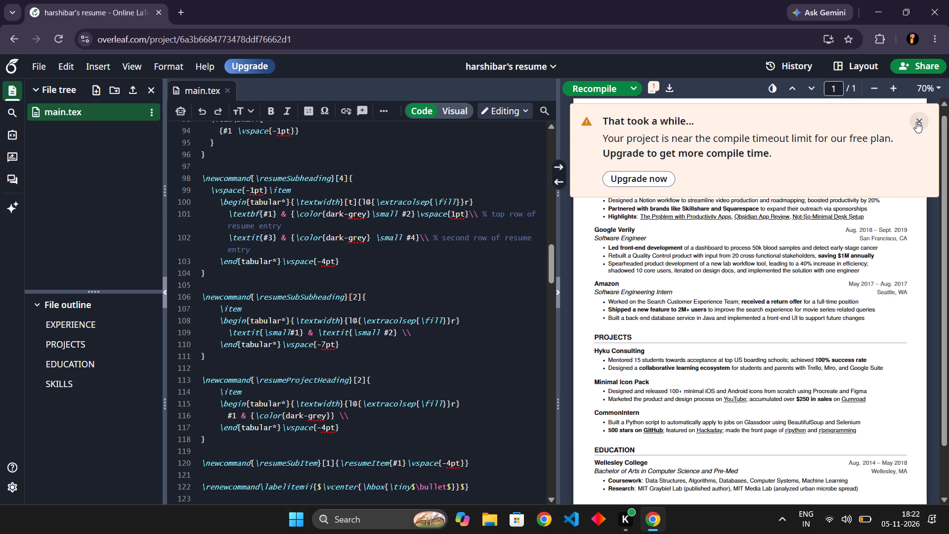
pyautogui.scroll(-2, 702, 242)
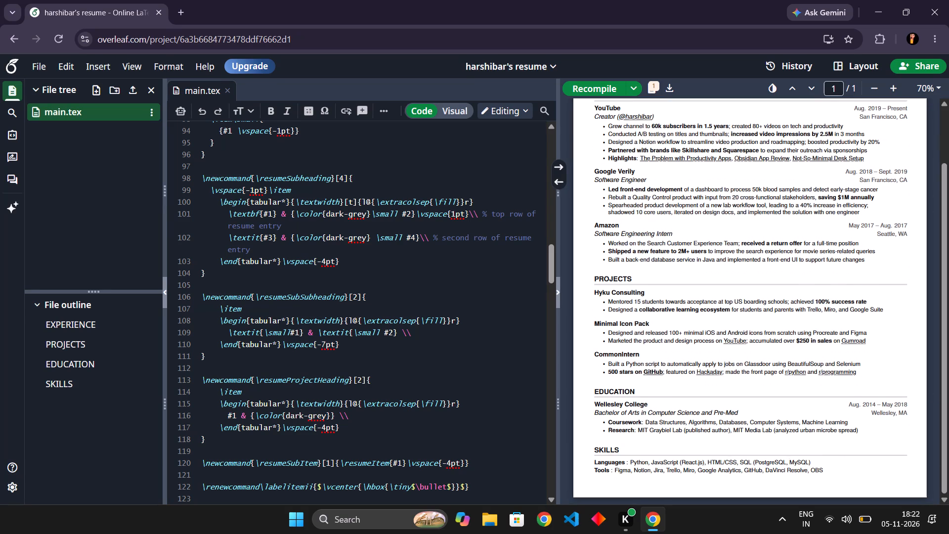
pyautogui.scroll(3, 326, 288)
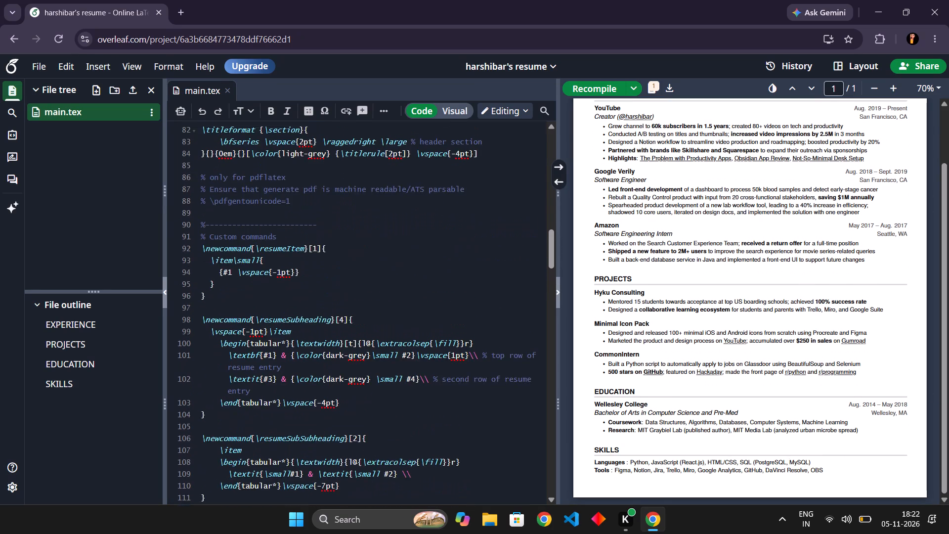
pyautogui.scroll(3, 326, 288)
pyautogui.scroll(3, 703, 325)
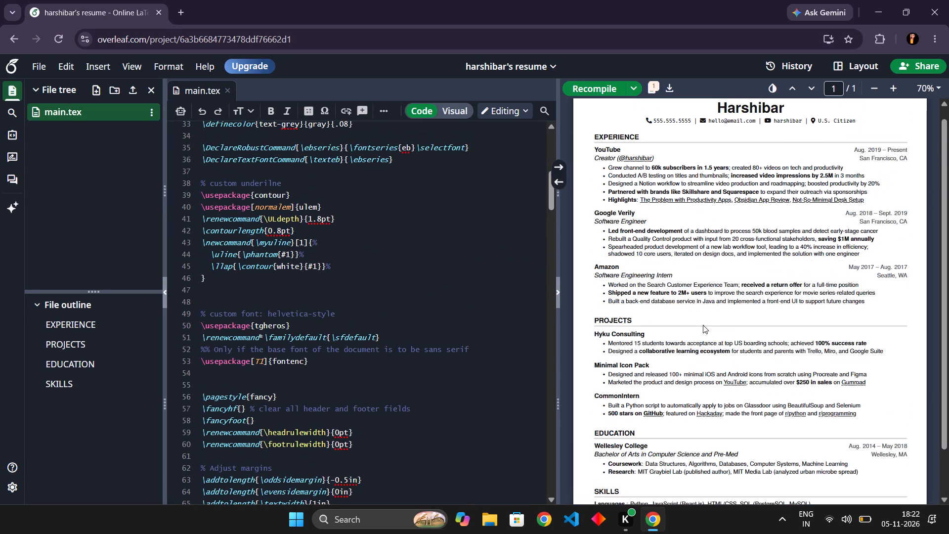
pyautogui.scroll(-5, 703, 325)
pyautogui.scroll(4, 703, 325)
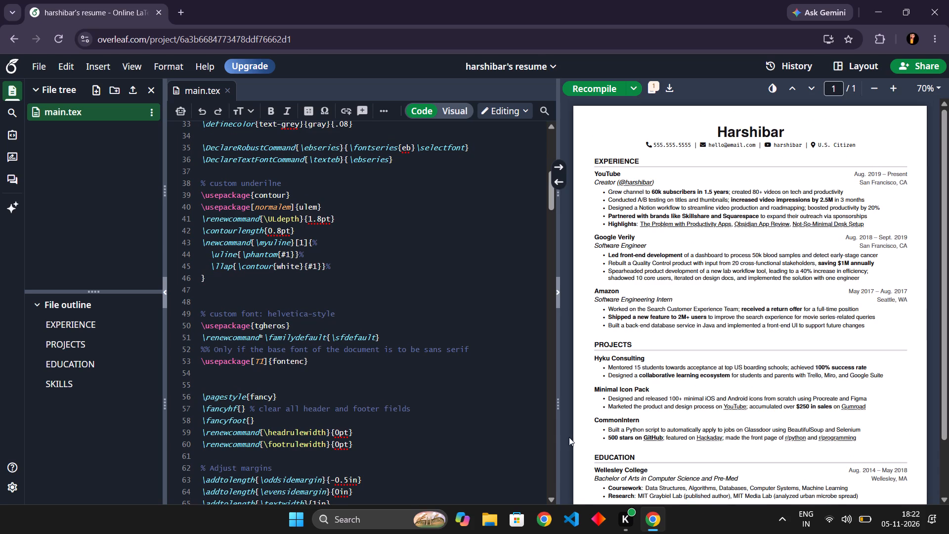
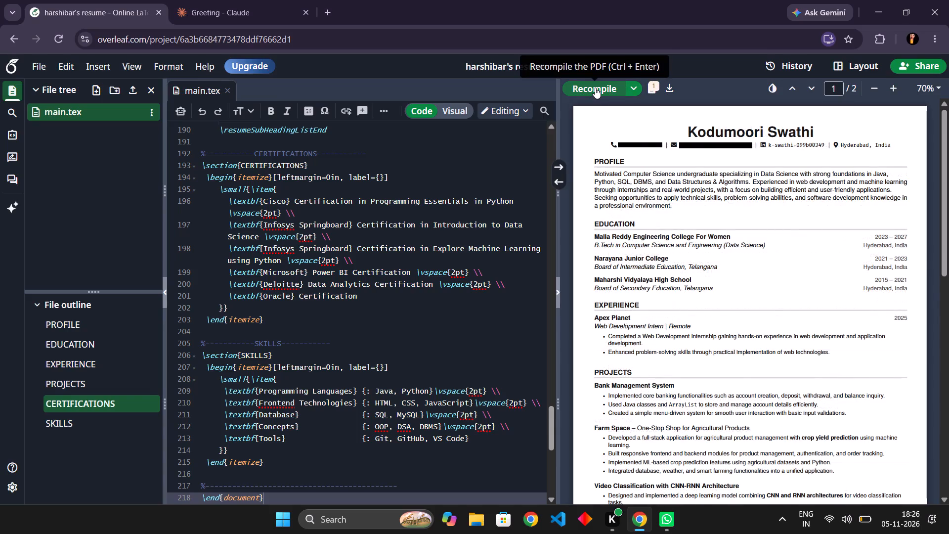
# Delete the Bank Management System project entry and its leftover blank line from the Projects section of main.tex.
pyautogui.scroll(-3, 721, 207)
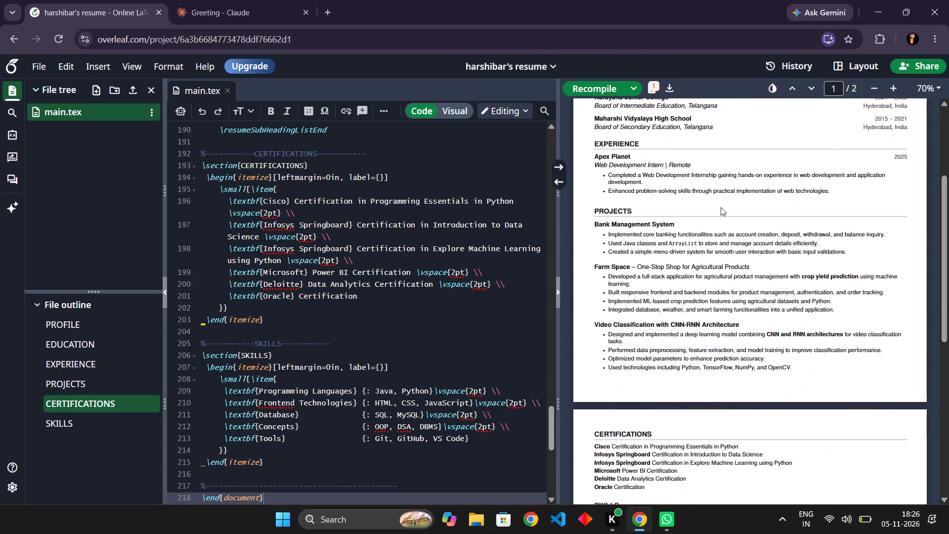
pyautogui.scroll(-3, 709, 309)
pyautogui.scroll(4, 709, 309)
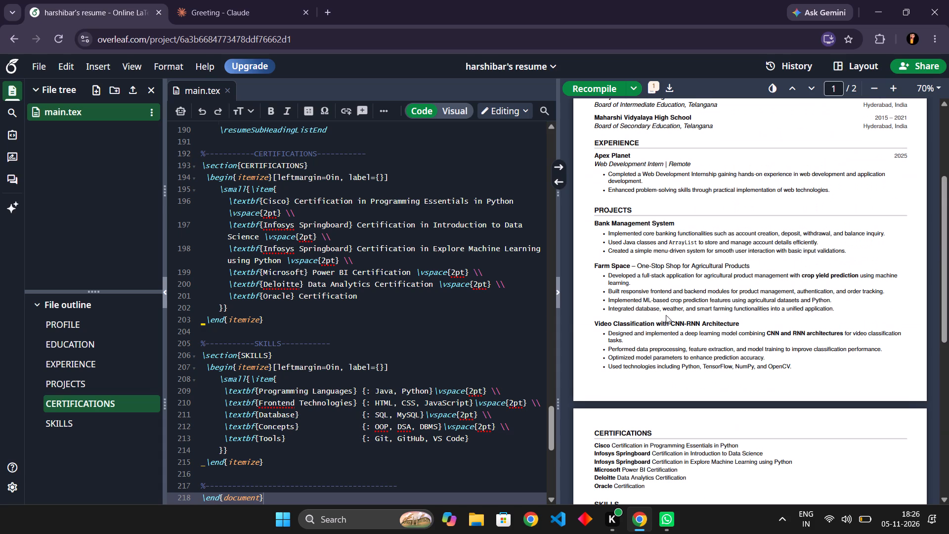
pyautogui.scroll(-4, 360, 380)
pyautogui.scroll(2, 360, 380)
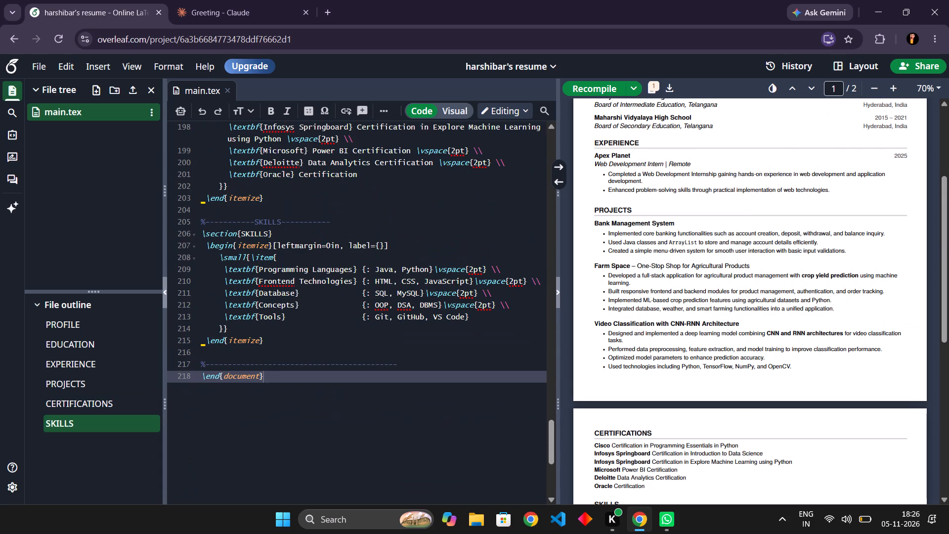
pyautogui.scroll(5, 236, 269)
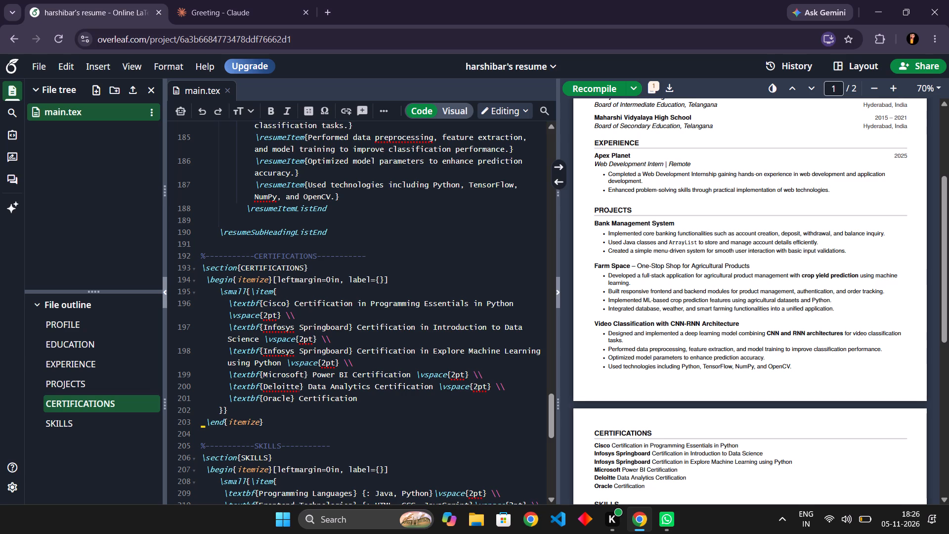
pyautogui.scroll(3, 444, 325)
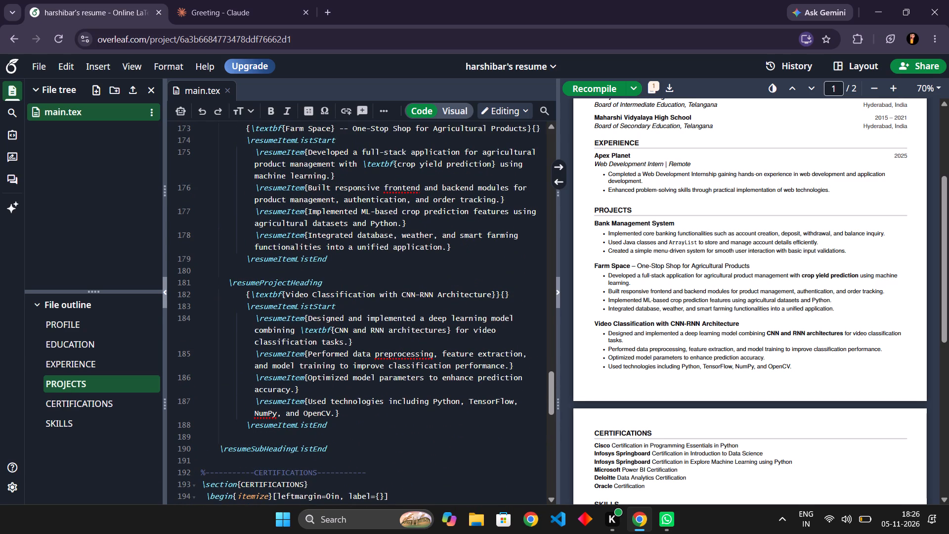
pyautogui.scroll(3, 345, 286)
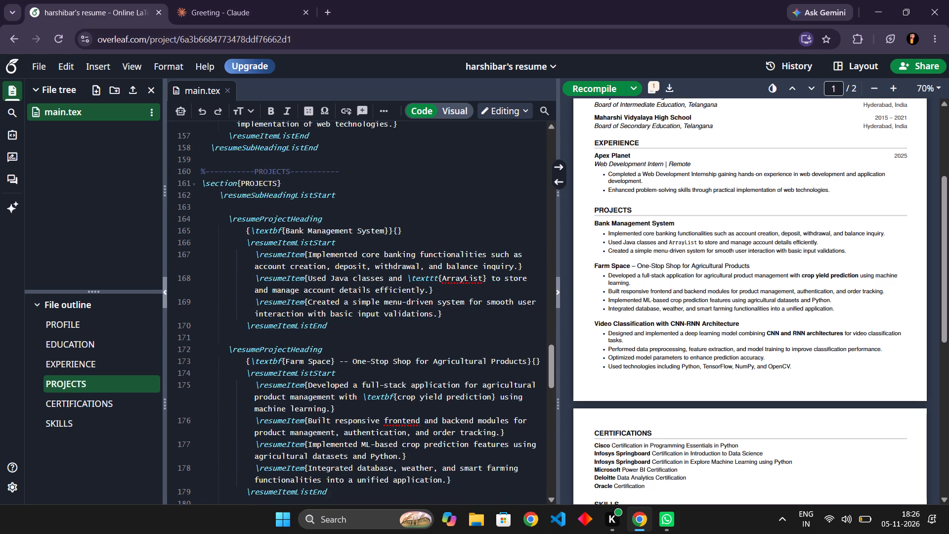
pyautogui.moveTo(334, 327); pyautogui.dragTo(232, 218)
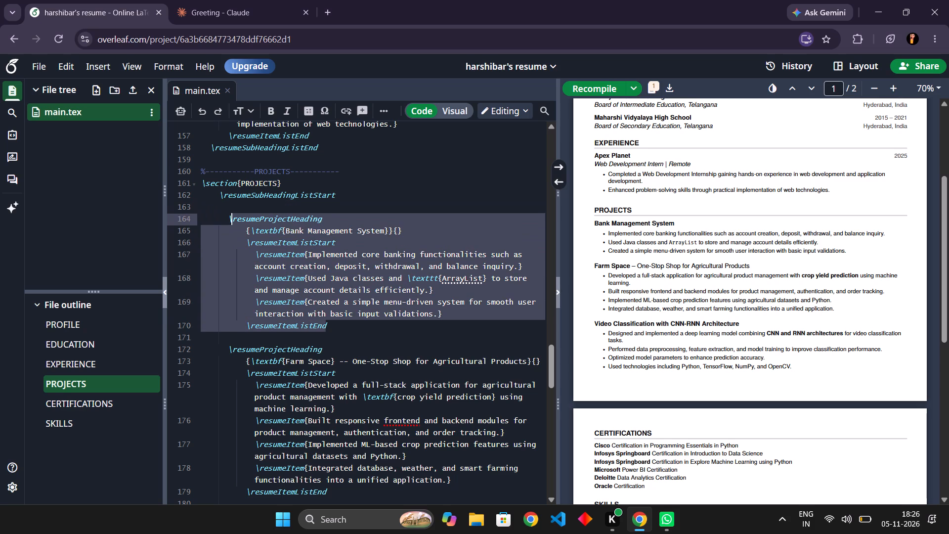
pyautogui.moveTo(232, 218); pyautogui.dragTo(230, 211)
pyautogui.press('BackSpace')
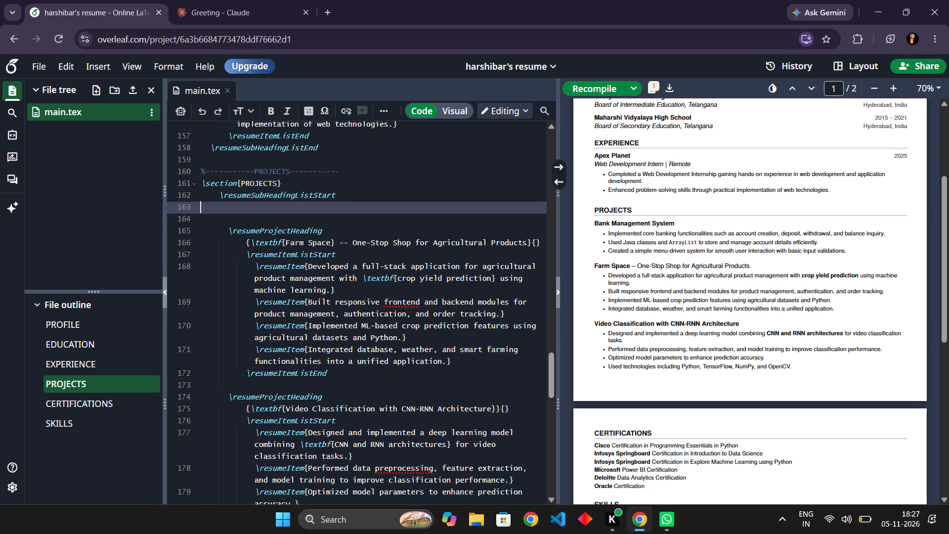
pyautogui.press('BackSpace')
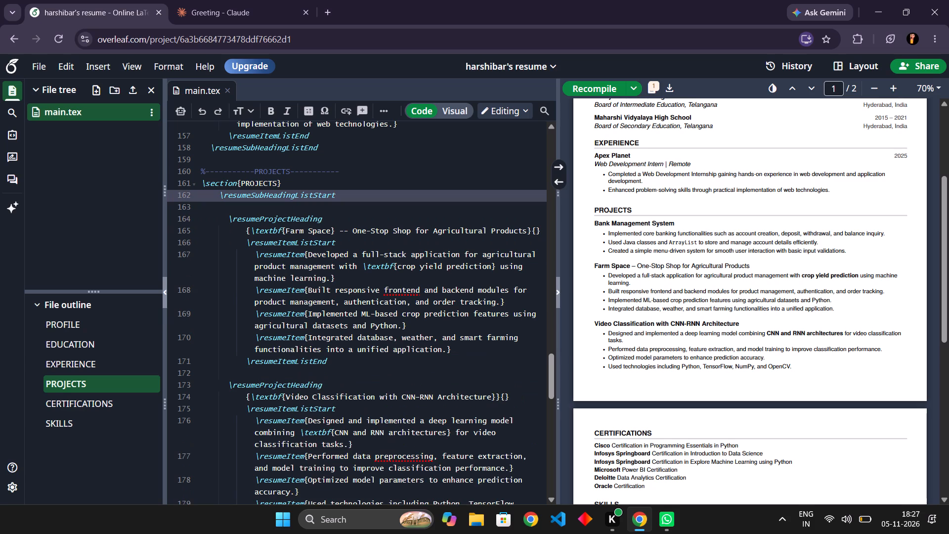
# Delete the entire Experience section, including its comment heading and the Apex Planet internship entry, from main.tex.
pyautogui.scroll(-2, 344, 284)
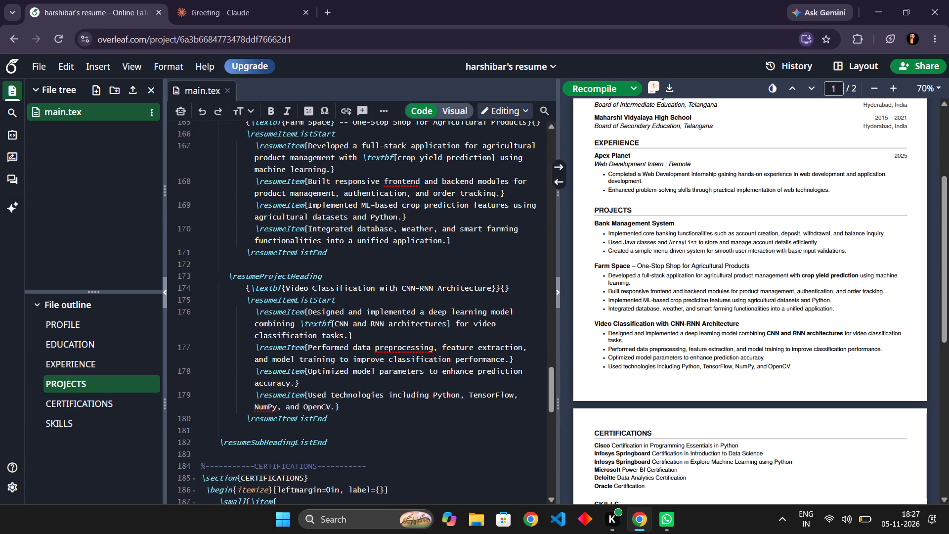
pyautogui.scroll(3, 360, 291)
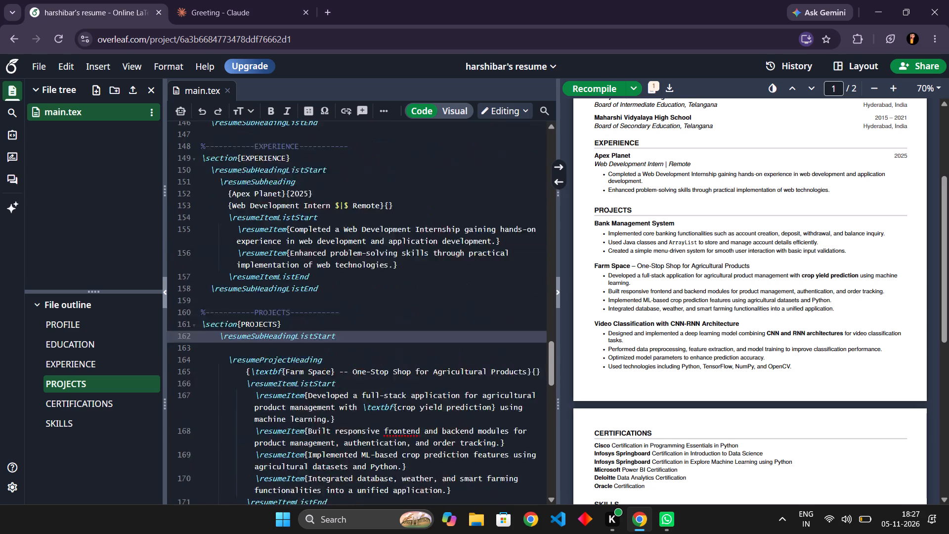
pyautogui.scroll(1, 360, 291)
pyautogui.click(336, 364)
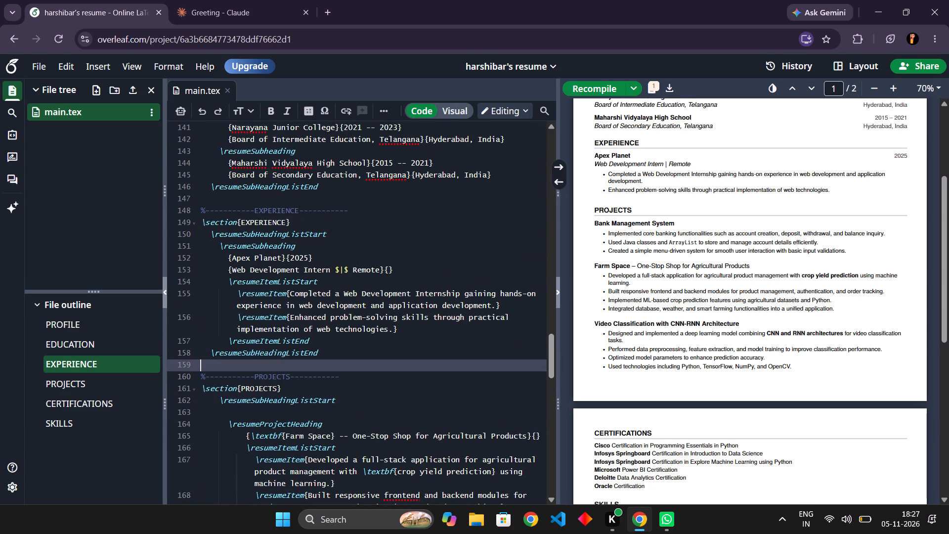
pyautogui.moveTo(350, 366); pyautogui.dragTo(316, 298)
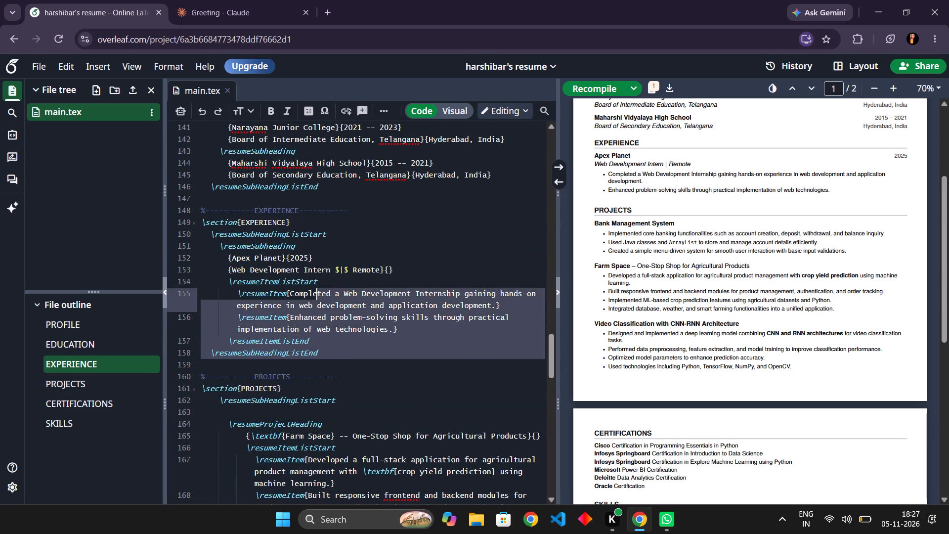
pyautogui.moveTo(316, 298); pyautogui.dragTo(218, 192)
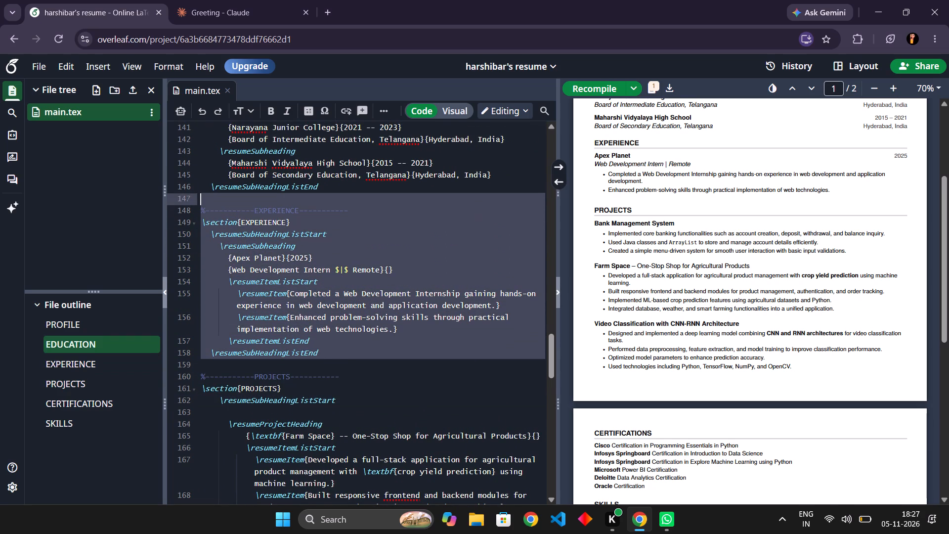
pyautogui.moveTo(218, 192); pyautogui.dragTo(200, 209)
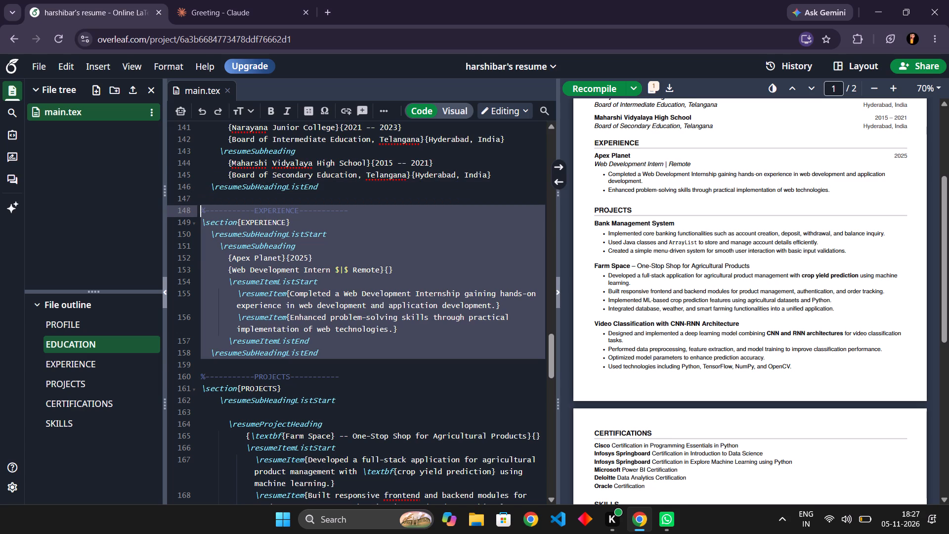
pyautogui.moveTo(200, 209); pyautogui.dragTo(201, 209)
pyautogui.press('BackSpace')
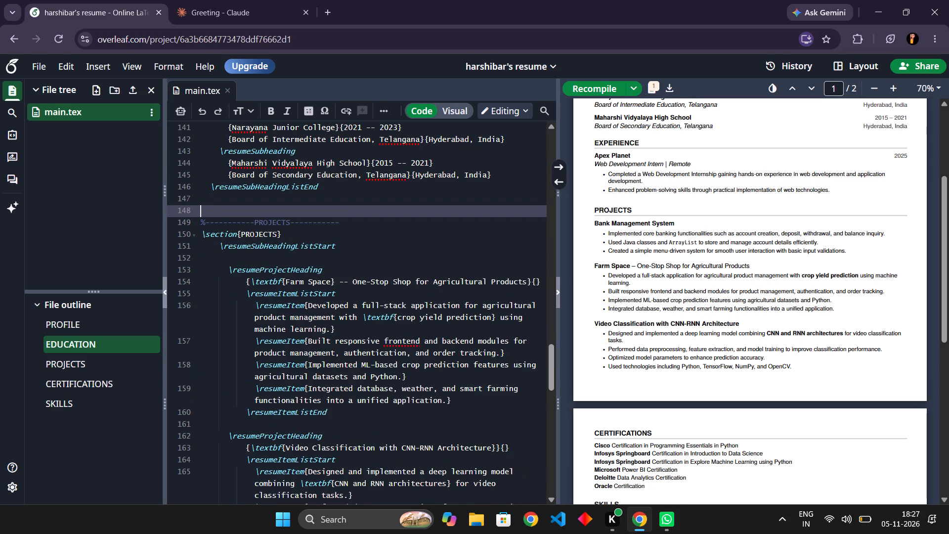
# Delete the Cisco Programming Essentials in Python entry and its empty line from the Certifications section.
pyautogui.scroll(-2, 357, 286)
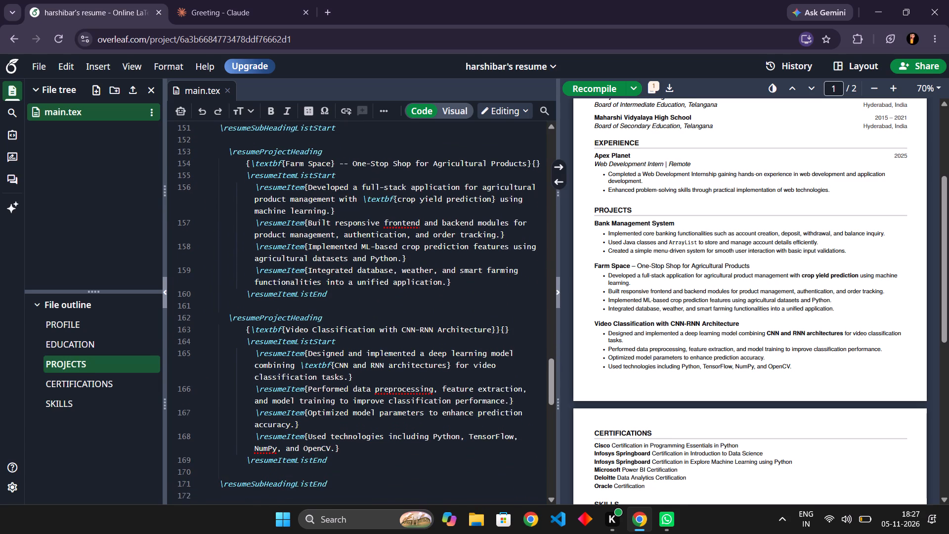
pyautogui.scroll(-1, 357, 286)
pyautogui.scroll(-2, 305, 326)
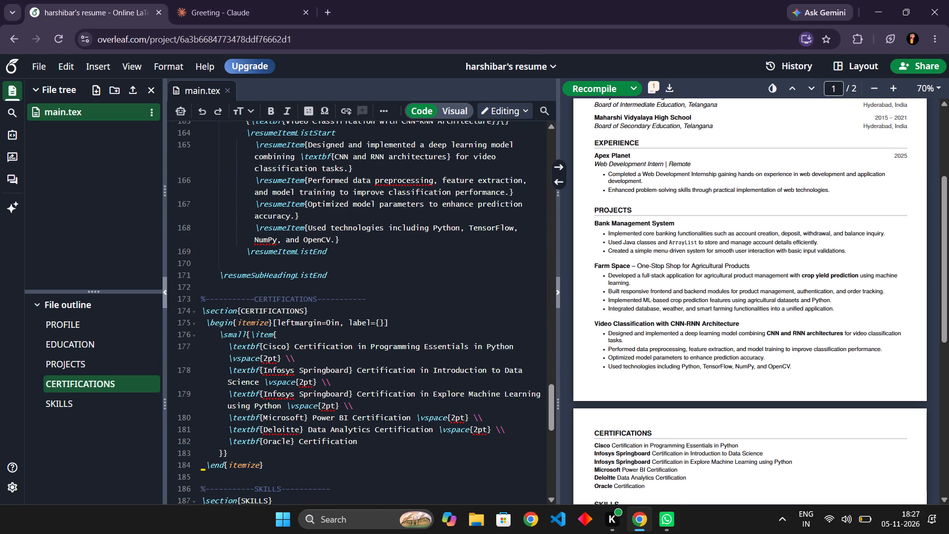
pyautogui.moveTo(301, 358); pyautogui.dragTo(230, 347)
pyautogui.press('BackSpace')
pyautogui.press('\\')
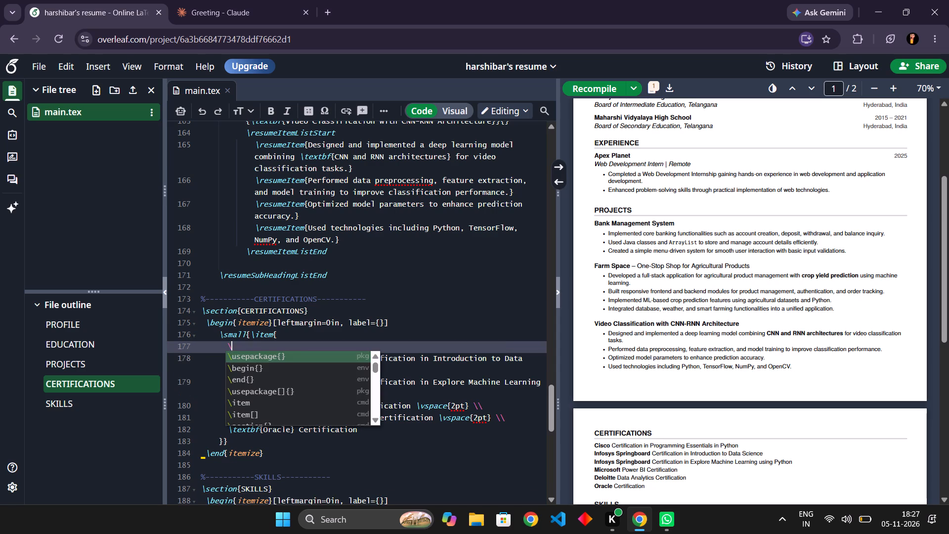
pyautogui.press('BackSpace')
pyautogui.press('BackSpace')
pyautogui.press('BackSpace')
pyautogui.press('BackSpace')
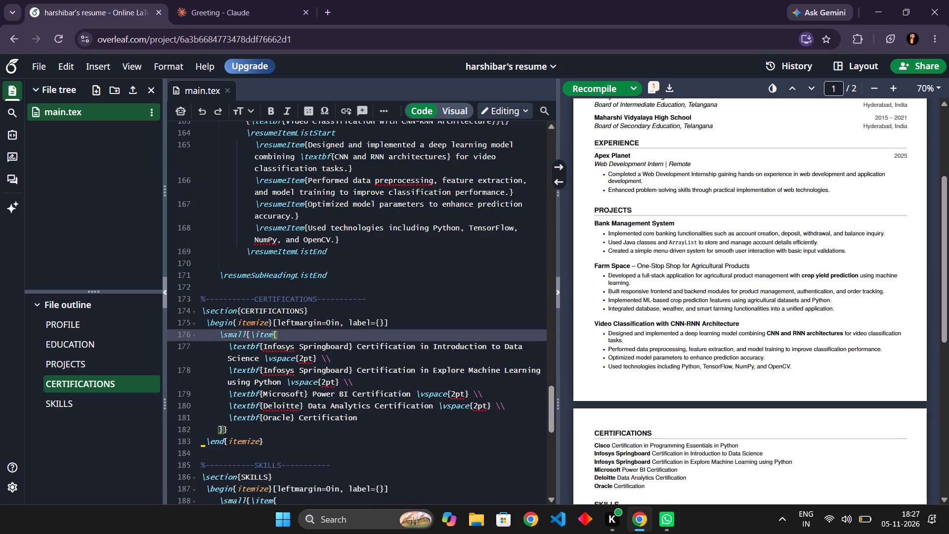
# Delete the Deloitte and Oracle entries with their leftover line from the Certifications section, and recompile the PDF.
pyautogui.moveTo(226, 404); pyautogui.dragTo(228, 404)
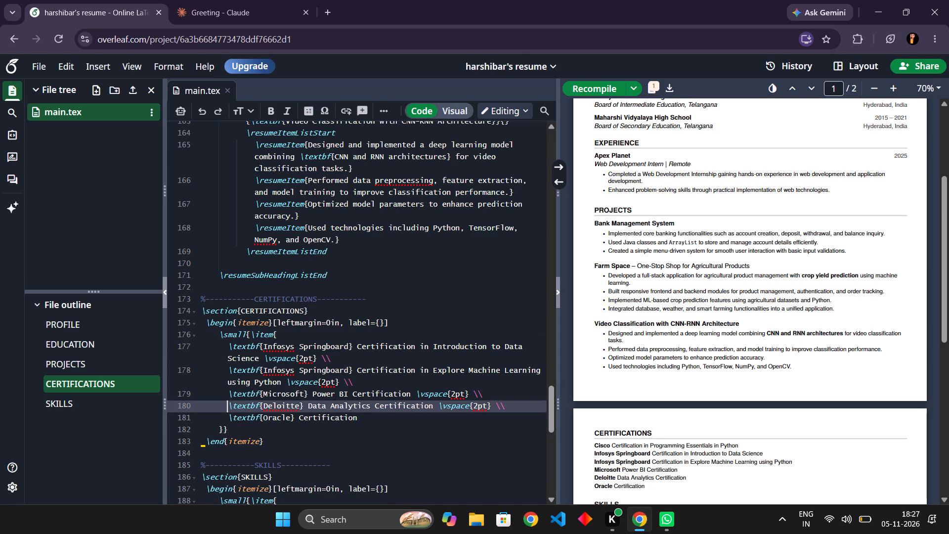
pyautogui.moveTo(228, 404); pyautogui.dragTo(367, 415)
pyautogui.press('BackSpace')
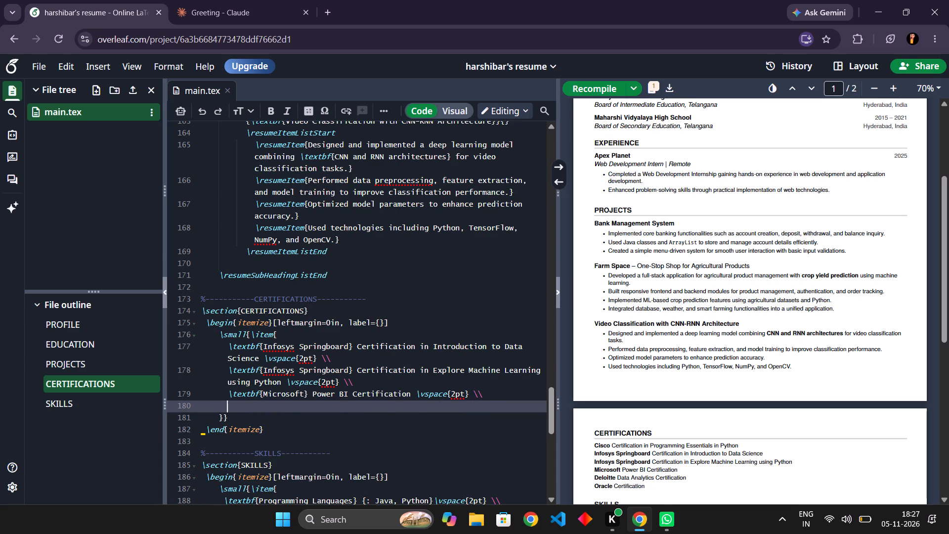
pyautogui.press('BackSpace')
pyautogui.press('BackSpace')
pyautogui.press('BackSpace')
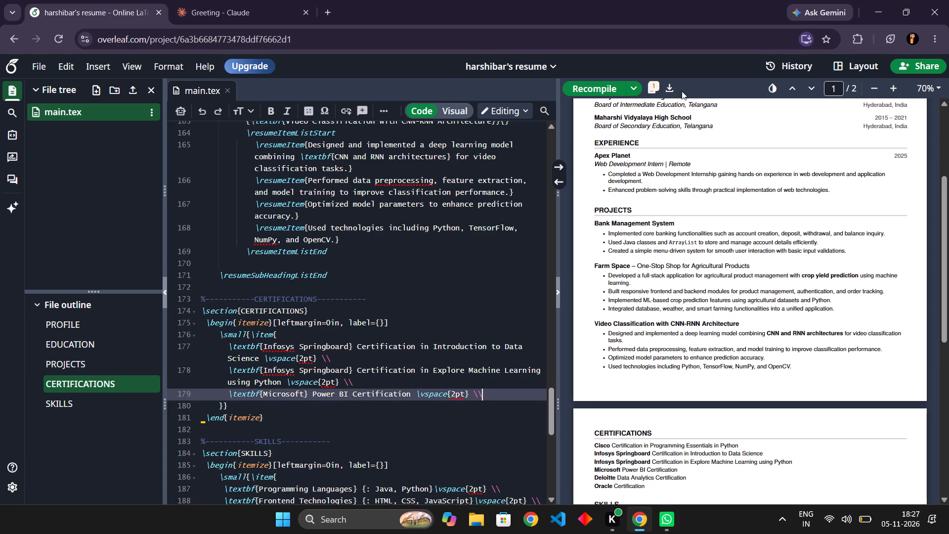
pyautogui.click(601, 92)
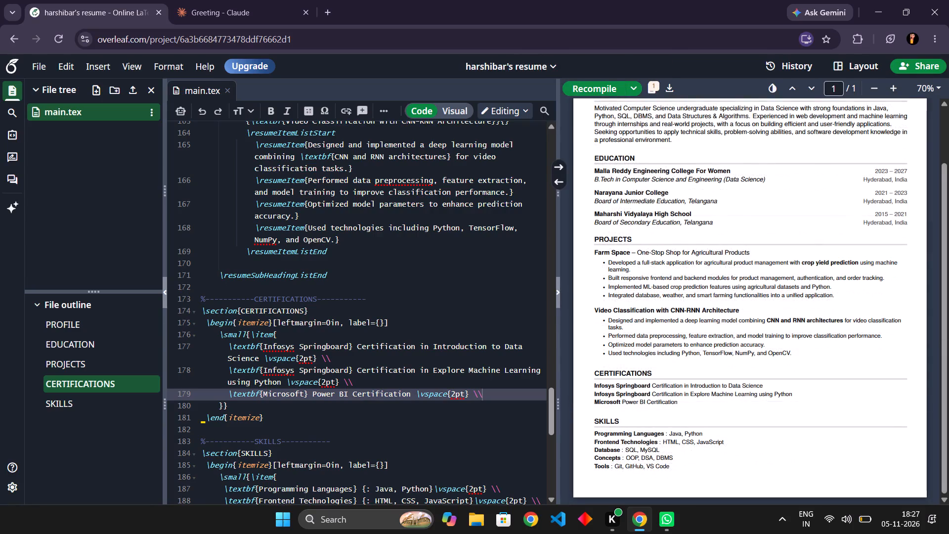
# Insert a copy of the whole Skills section between the Education and Projects sections of main.tex, and recompile the PDF.
pyautogui.scroll(4, 644, 213)
pyautogui.scroll(-5, 644, 213)
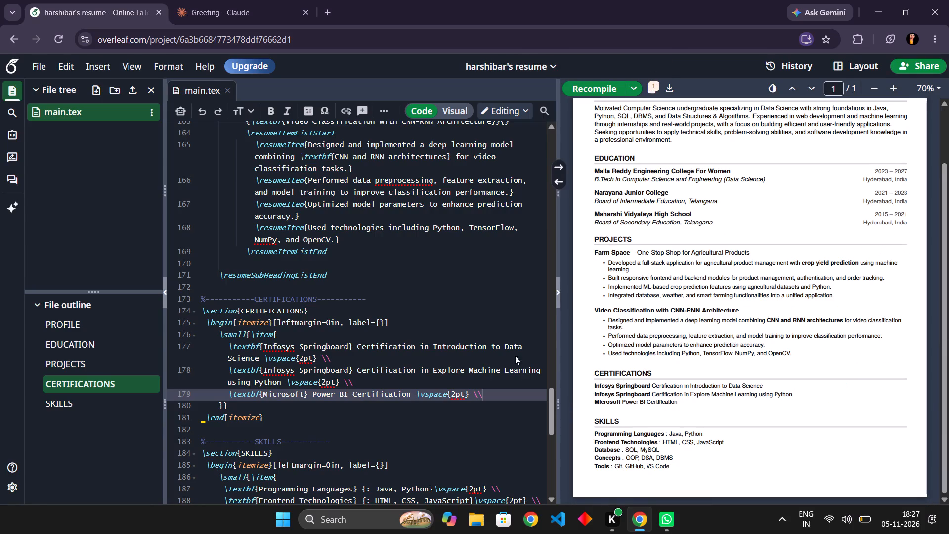
pyautogui.scroll(-2, 305, 444)
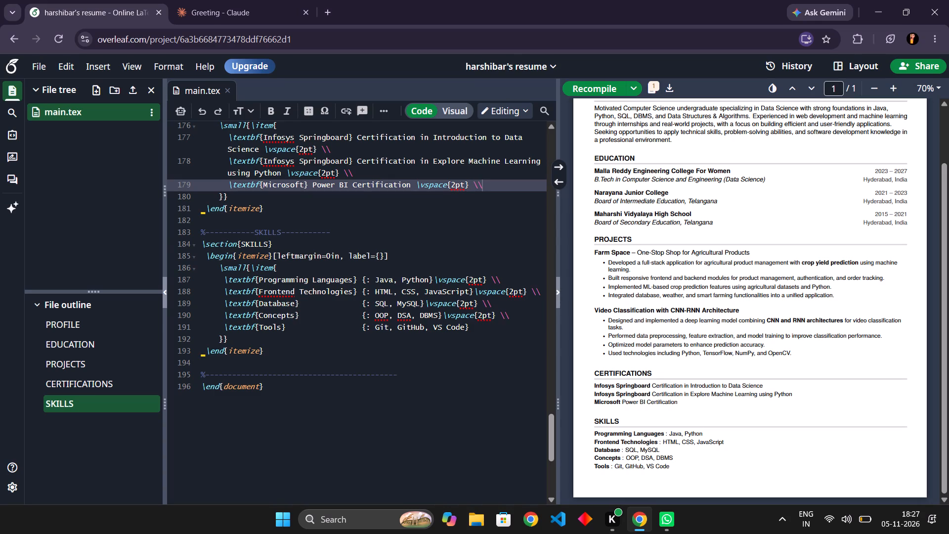
pyautogui.moveTo(203, 223); pyautogui.dragTo(256, 358)
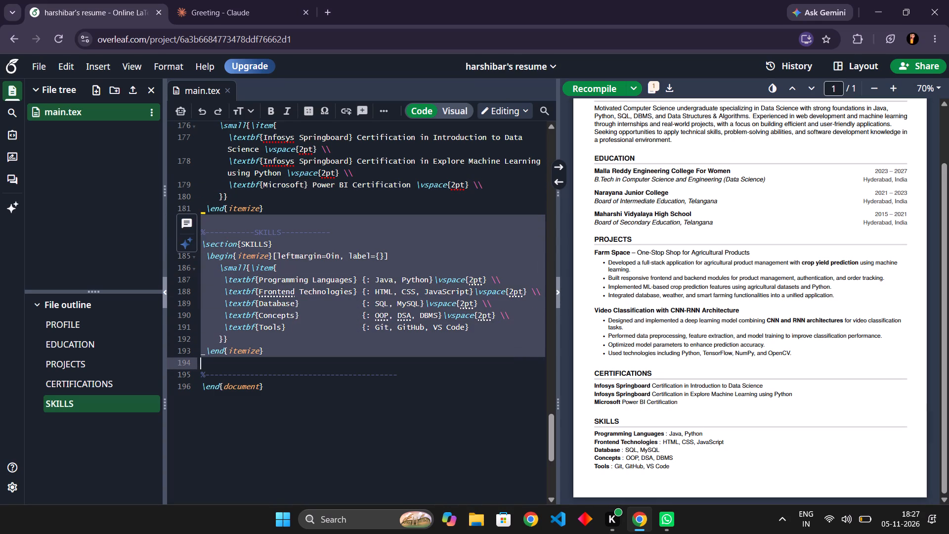
pyautogui.moveTo(256, 358); pyautogui.dragTo(256, 360)
pyautogui.hotkey('ctrl', 'c')
pyautogui.scroll(5, 256, 360)
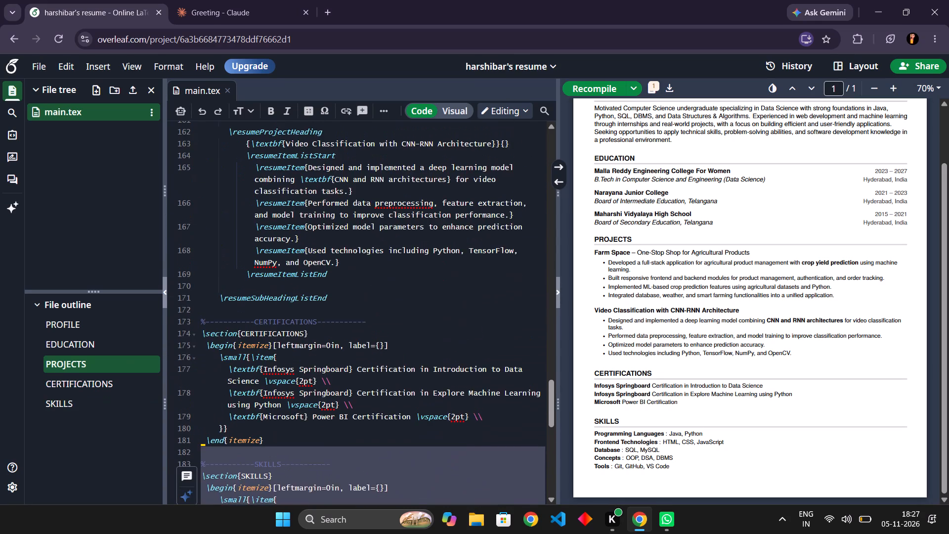
pyautogui.scroll(3, 256, 360)
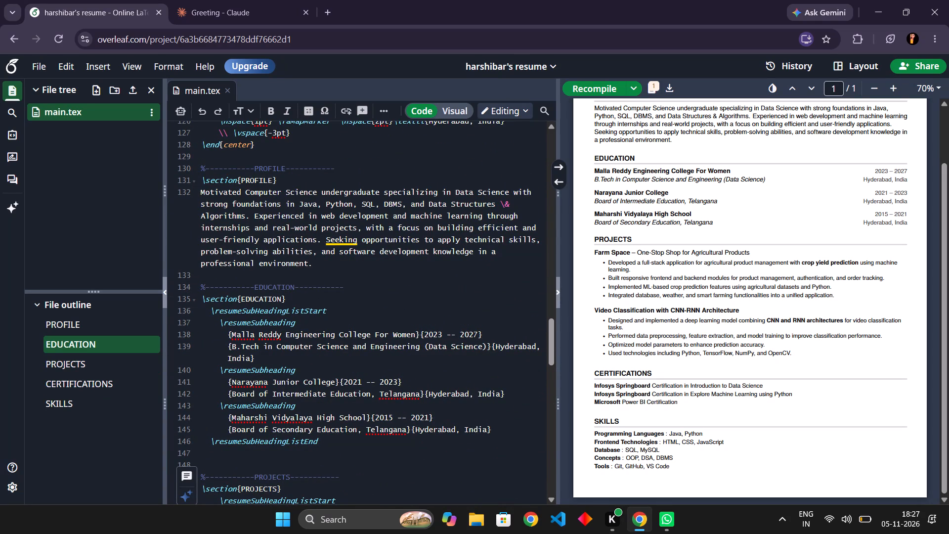
pyautogui.click(237, 466)
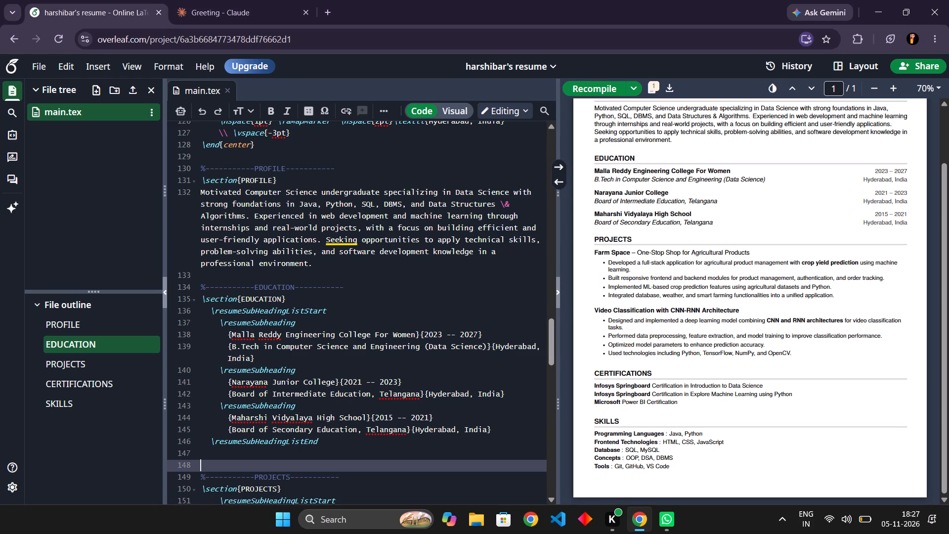
pyautogui.press('Return')
pyautogui.press('Up')
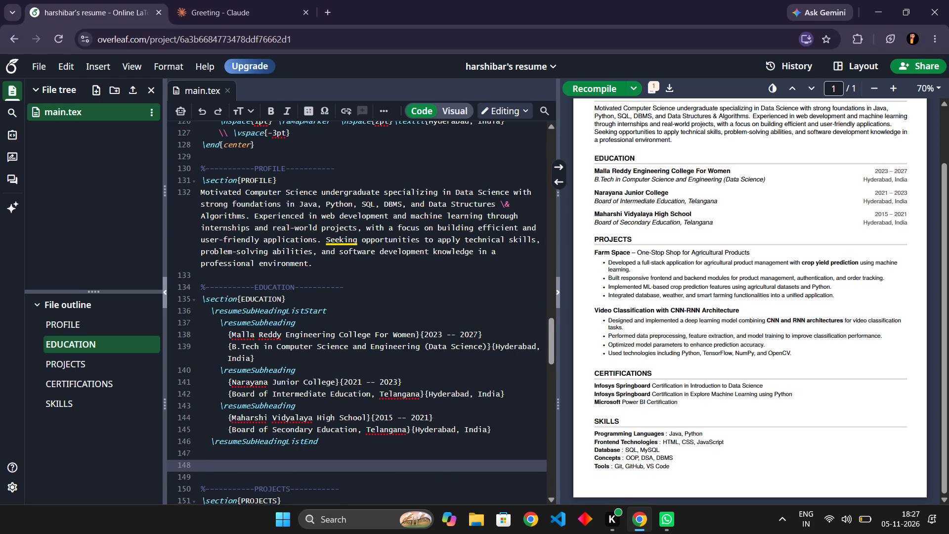
pyautogui.hotkey('ctrl', 'v')
pyautogui.scroll(-7, 330, 421)
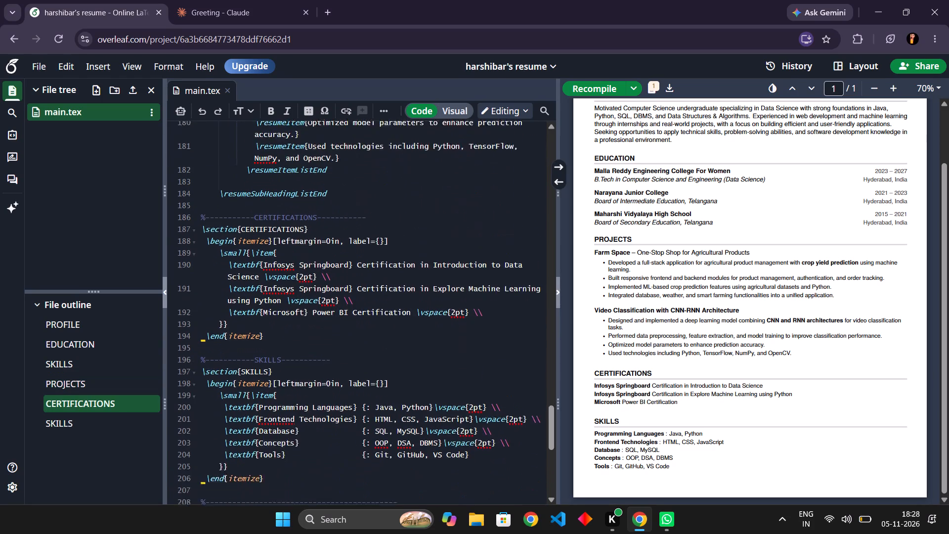
pyautogui.click(578, 91)
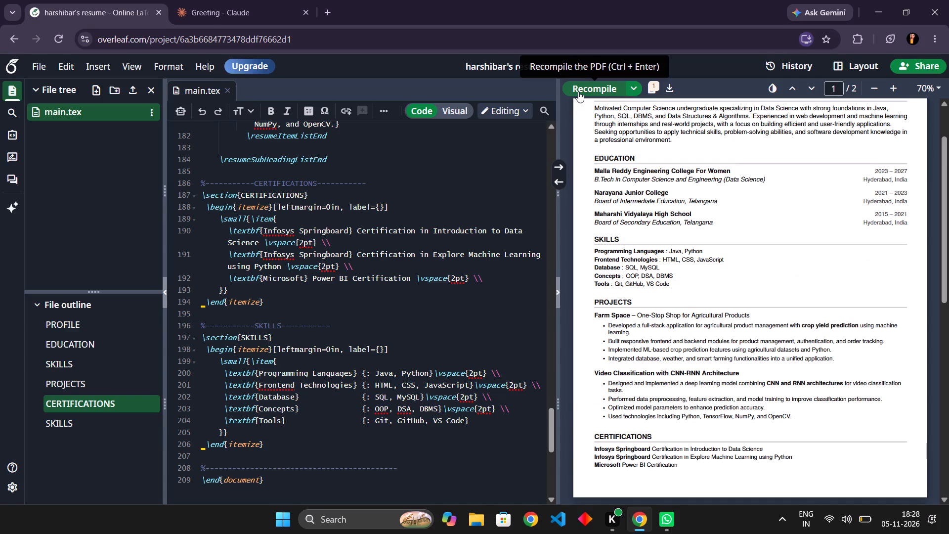
# Delete the duplicate Skills section after Certifications at the end of main.tex, including its comment heading.
pyautogui.scroll(-2, 777, 238)
pyautogui.scroll(3, 777, 238)
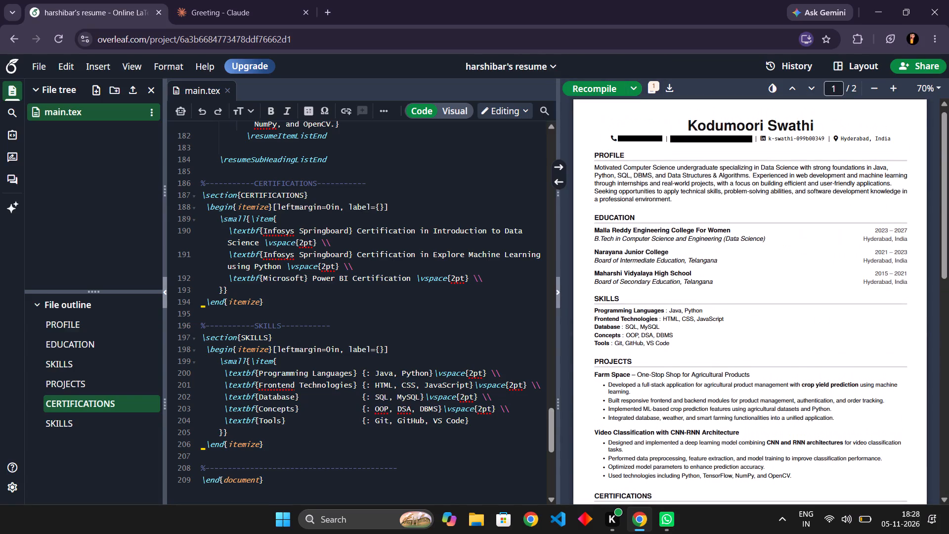
pyautogui.moveTo(254, 456); pyautogui.dragTo(246, 421)
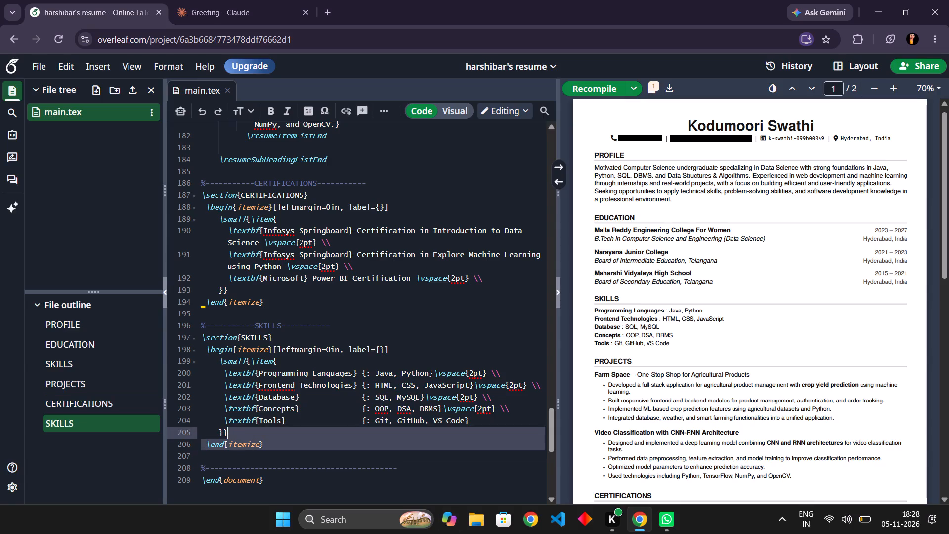
pyautogui.moveTo(246, 421); pyautogui.dragTo(205, 318)
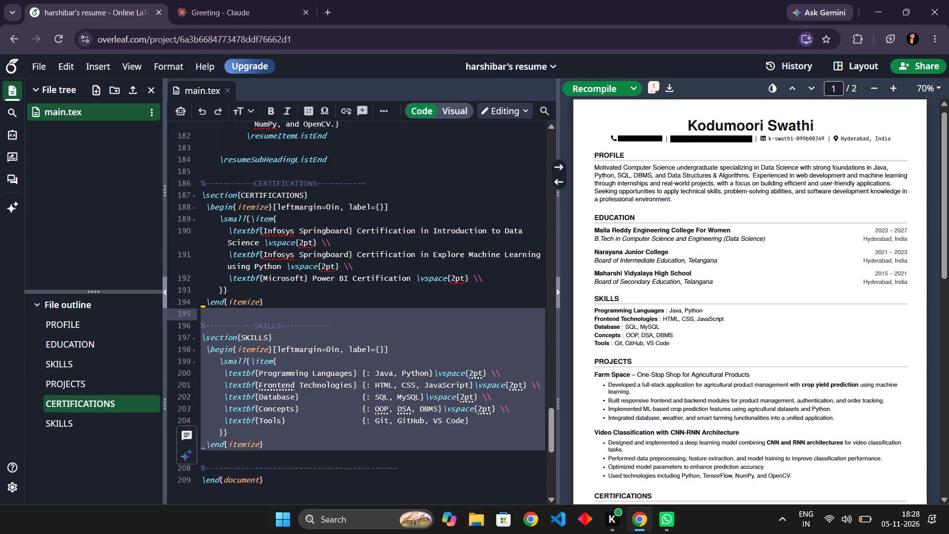
pyautogui.press('BackSpace')
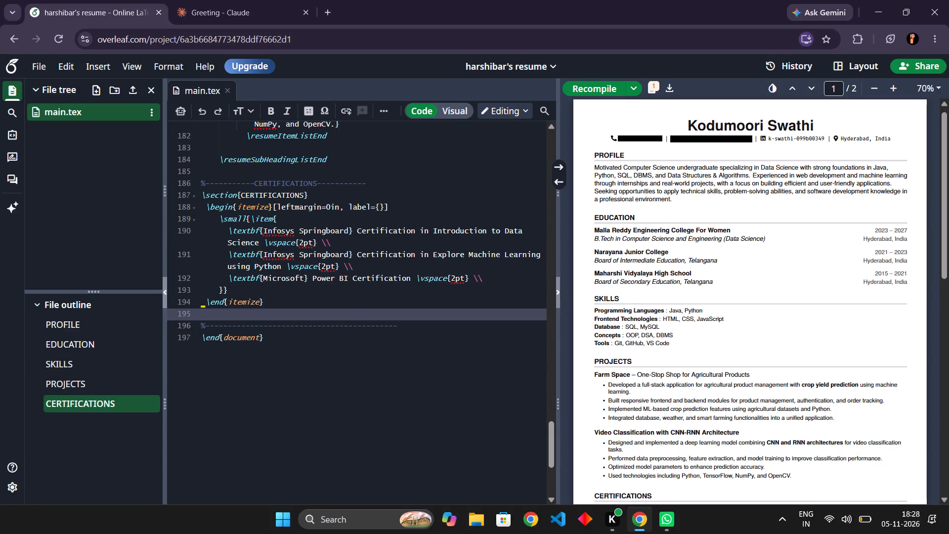
# Remove DSA from the Concepts line of the Skills section, leaving OOP and DBMS, and recompile the PDF.
pyautogui.scroll(2, 405, 420)
pyautogui.scroll(3, 426, 348)
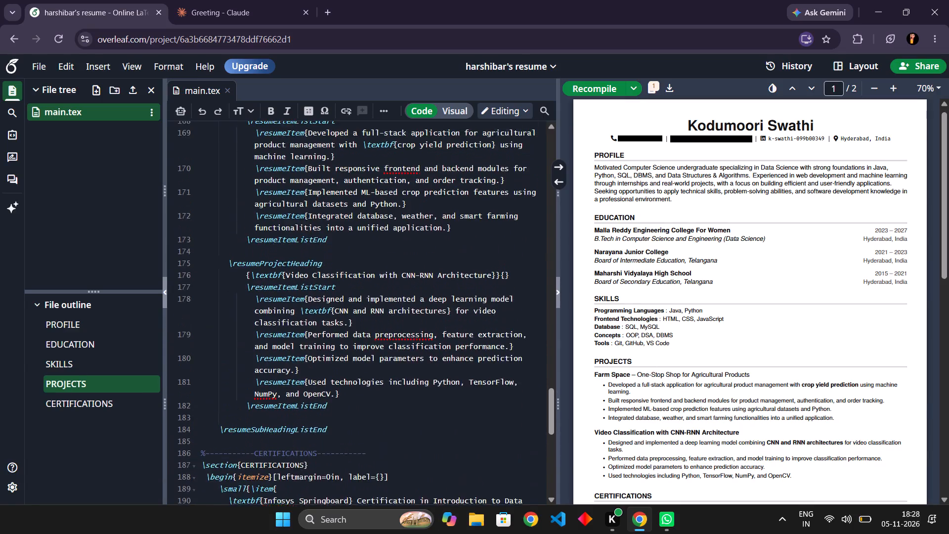
pyautogui.scroll(3, 426, 348)
pyautogui.scroll(1, 286, 317)
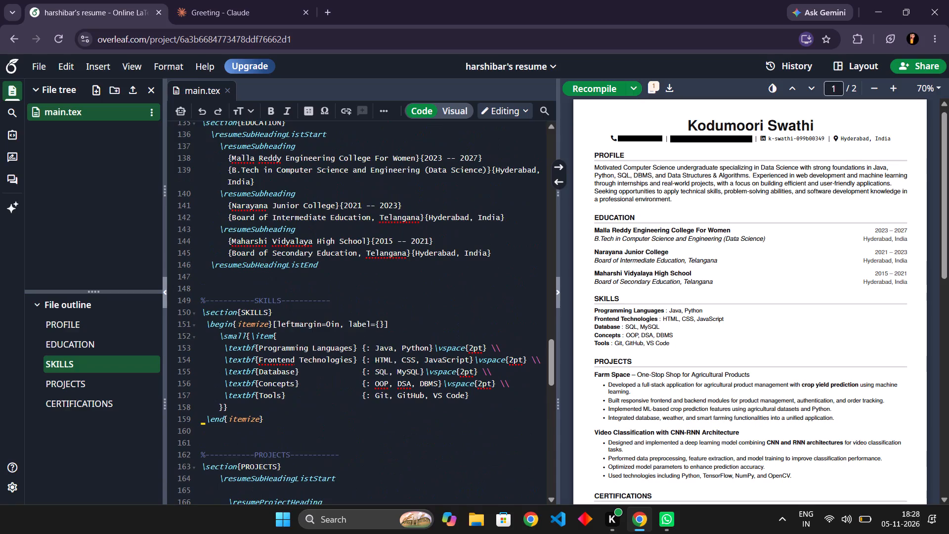
pyautogui.click(412, 384)
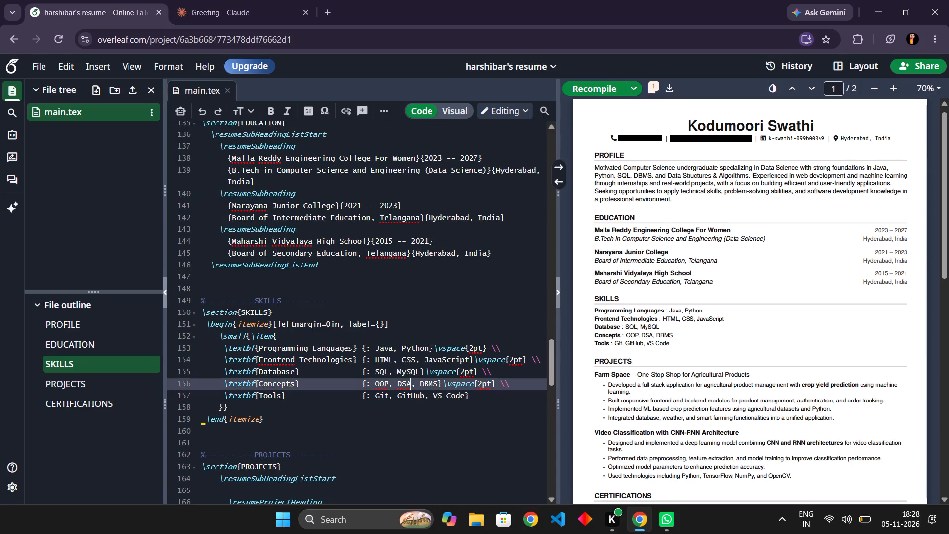
pyautogui.press('Right')
pyautogui.press('BackSpace')
pyautogui.press('BackSpace')
pyautogui.press('BackSpace')
pyautogui.press('BackSpace')
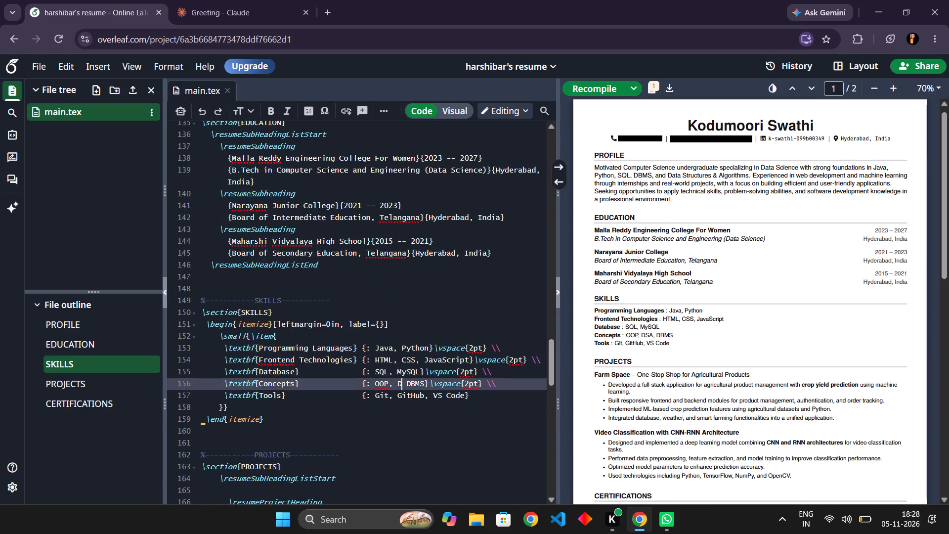
pyautogui.press('BackSpace')
pyautogui.click(594, 84)
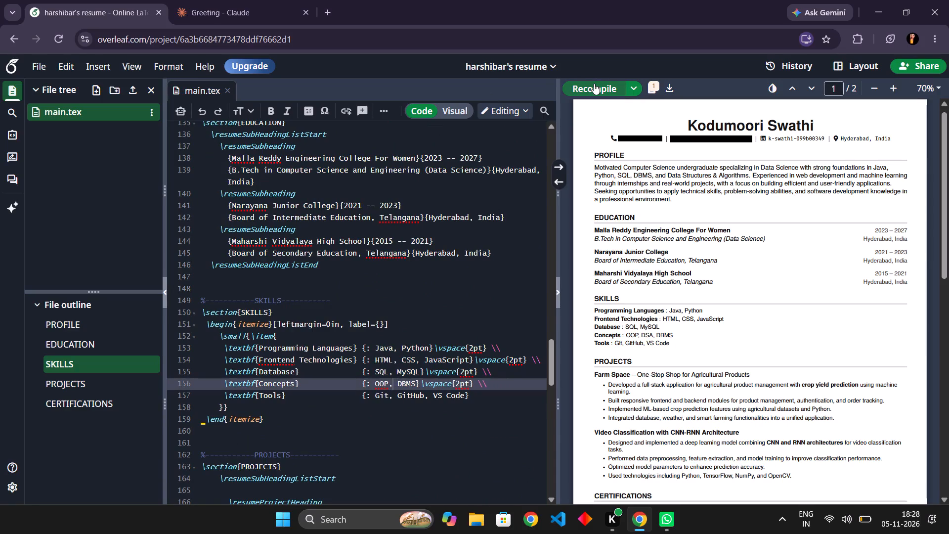
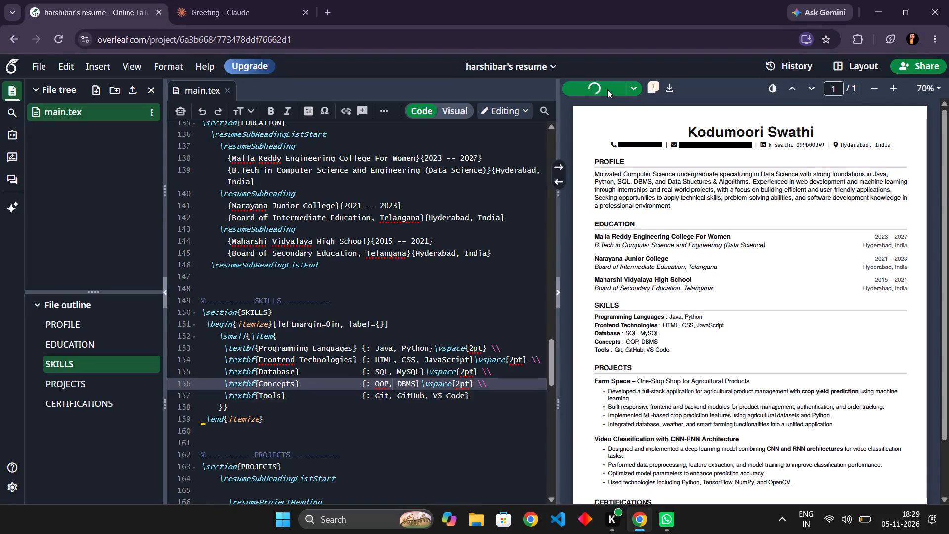
# In the Profile paragraph of main.tex, replace the comma between SQL and DBMS with "and", so it reads "SQL and DBMS".
pyautogui.scroll(-1, 700, 262)
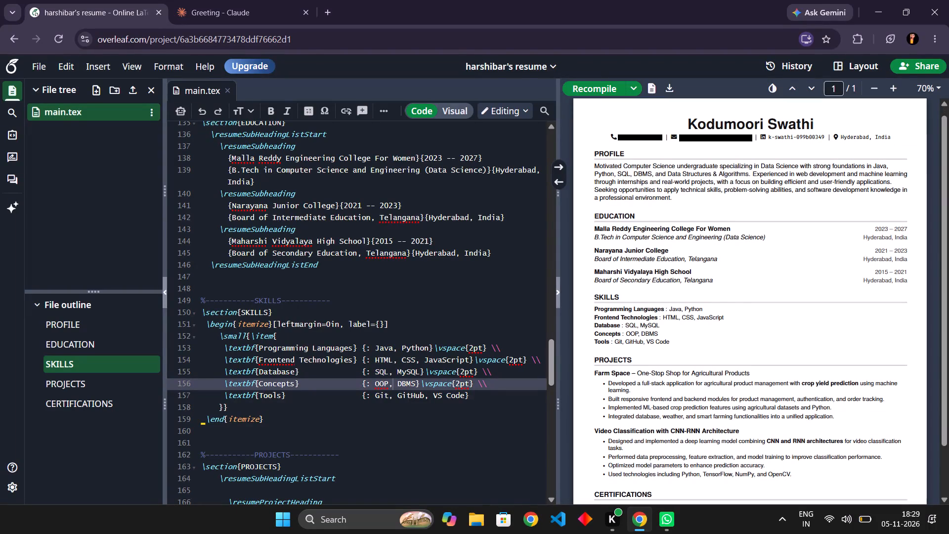
pyautogui.scroll(-1, 700, 262)
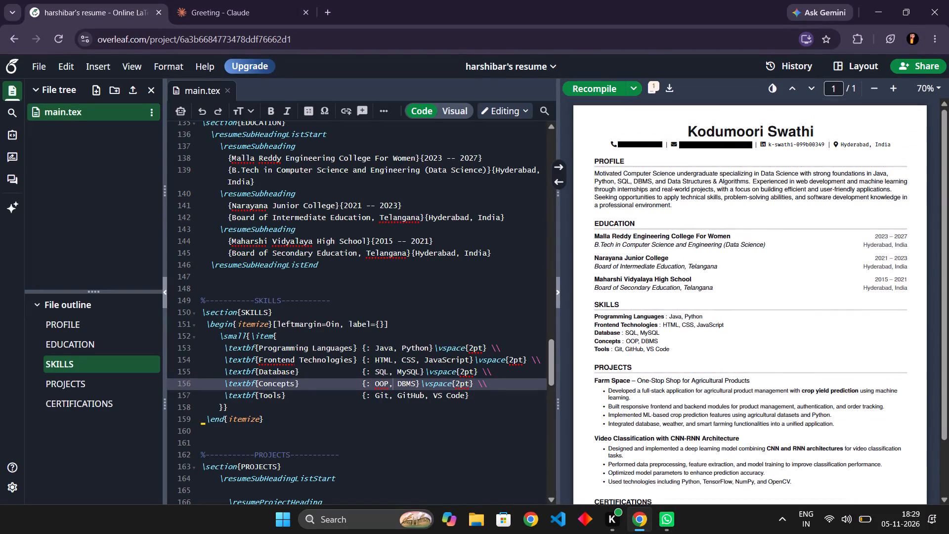
pyautogui.scroll(7, 403, 267)
pyautogui.scroll(-1, 403, 267)
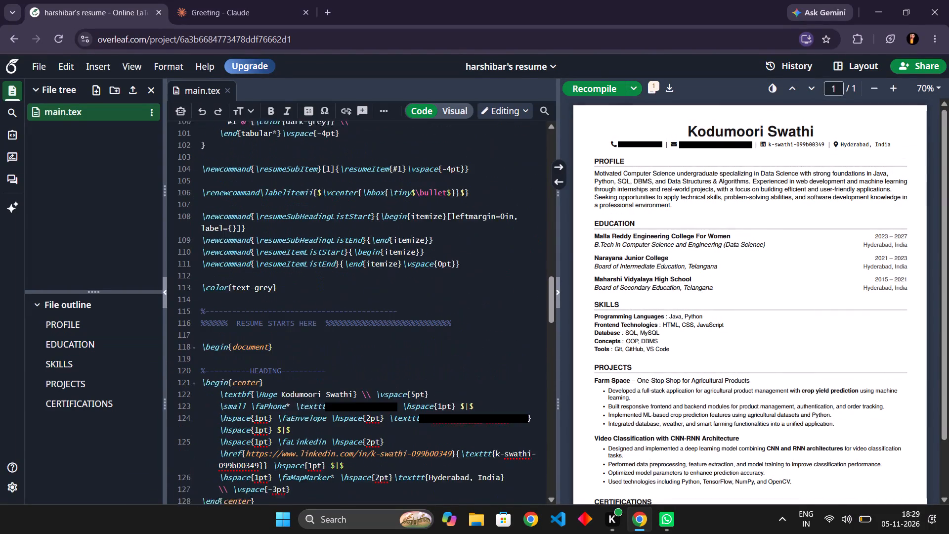
pyautogui.scroll(-3, 403, 267)
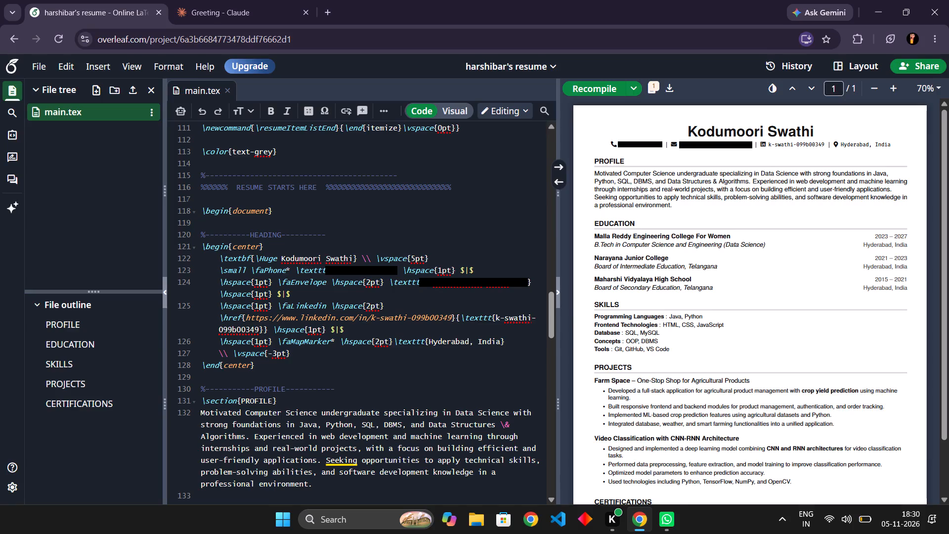
pyautogui.click(383, 423)
pyautogui.press('Left')
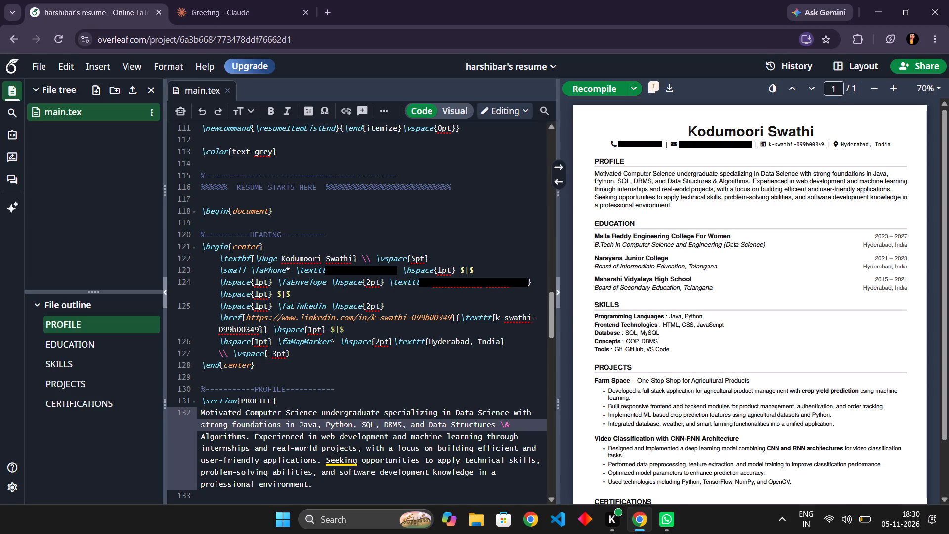
pyautogui.press('BackSpace')
pyautogui.write('and')
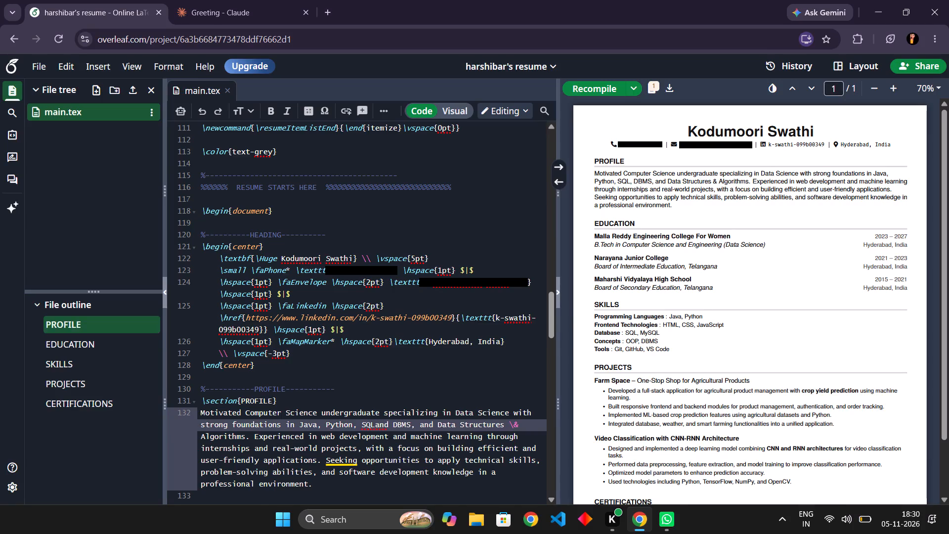
pyautogui.press('Left')
pyautogui.press('Left')
pyautogui.press('space')
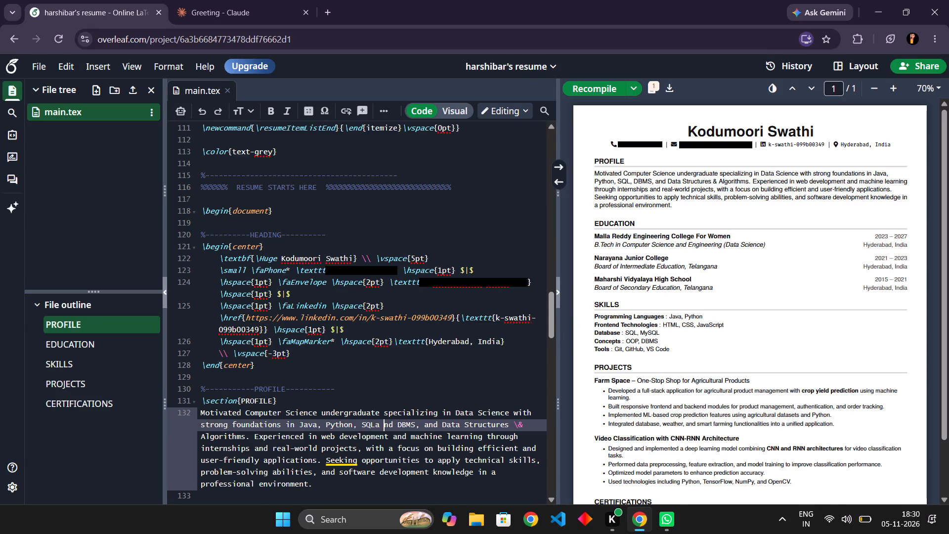
pyautogui.press('BackSpace')
pyautogui.press('Left')
pyautogui.press('space')
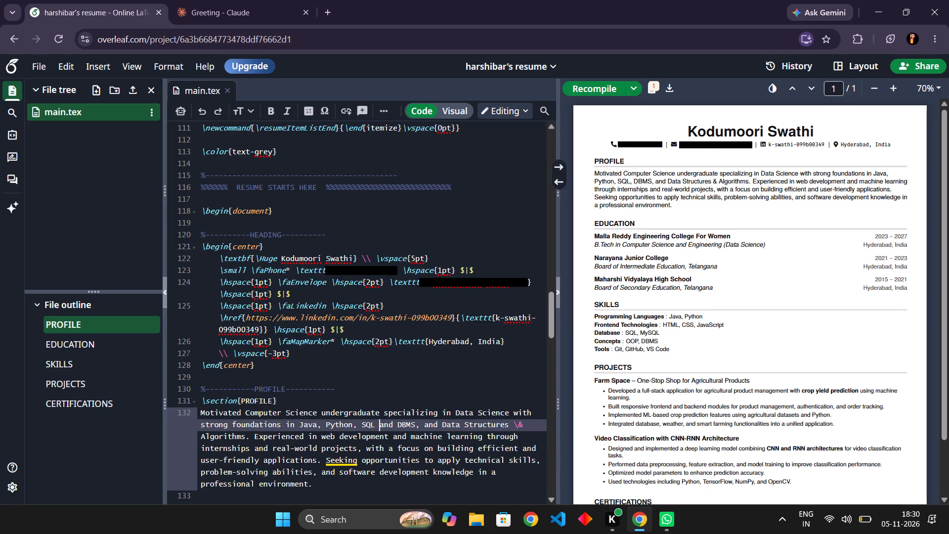
# End the Profile's first sentence after DBMS with a period, delete "and Data Structures \& Algorithms.", and recompile the PDF.
pyautogui.click(417, 423)
pyautogui.press('Right')
pyautogui.press('BackSpace')
pyautogui.press('.')
pyautogui.moveTo(424, 425); pyautogui.dragTo(249, 441)
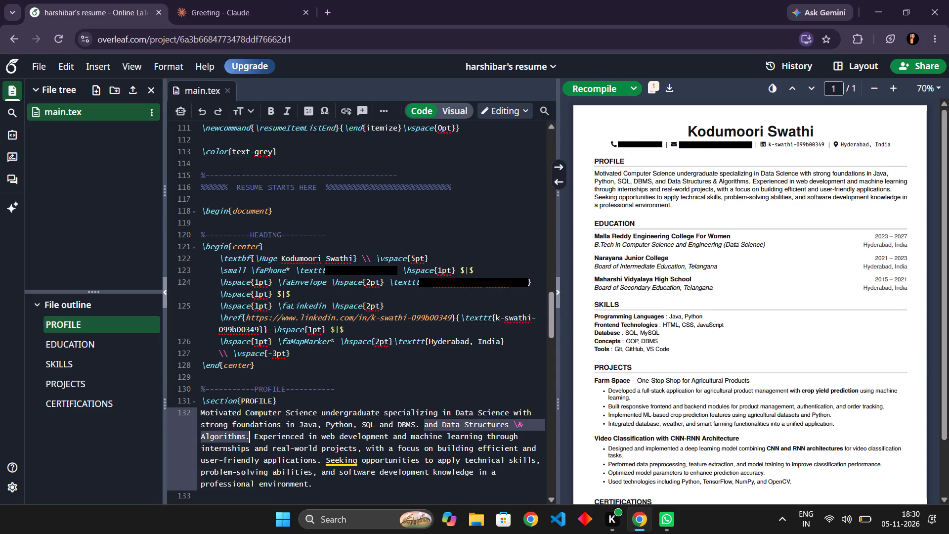
pyautogui.moveTo(249, 441); pyautogui.dragTo(252, 440)
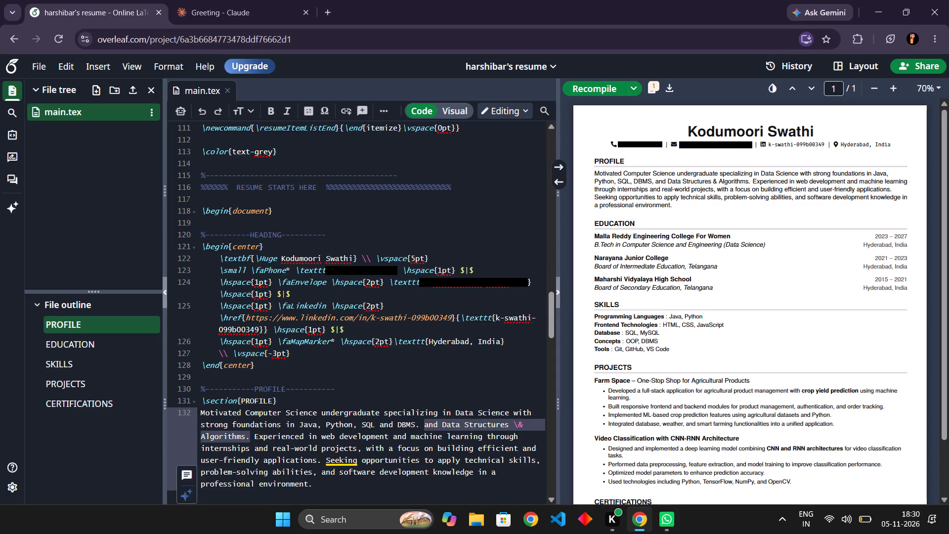
pyautogui.press('BackSpace')
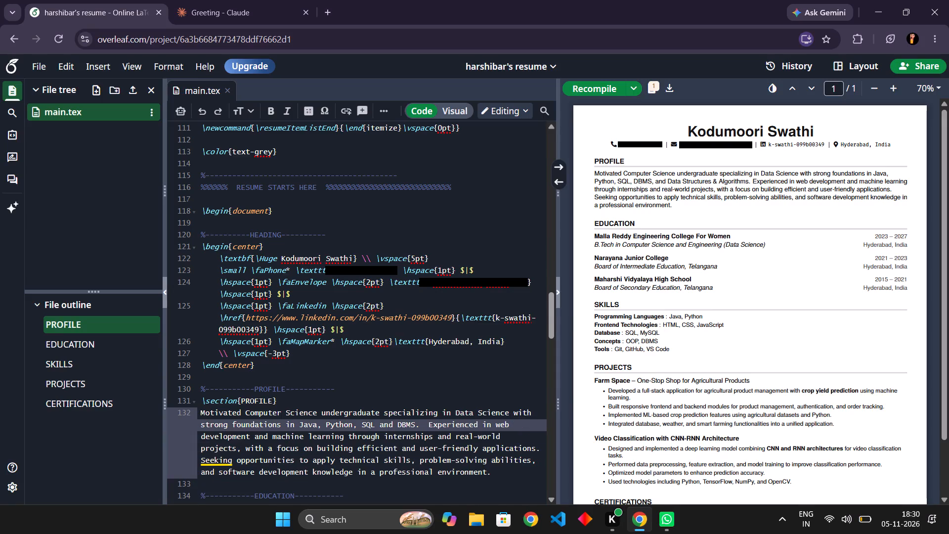
pyautogui.press('Right')
pyautogui.press('BackSpace')
pyautogui.press('BackSpace')
pyautogui.press('space')
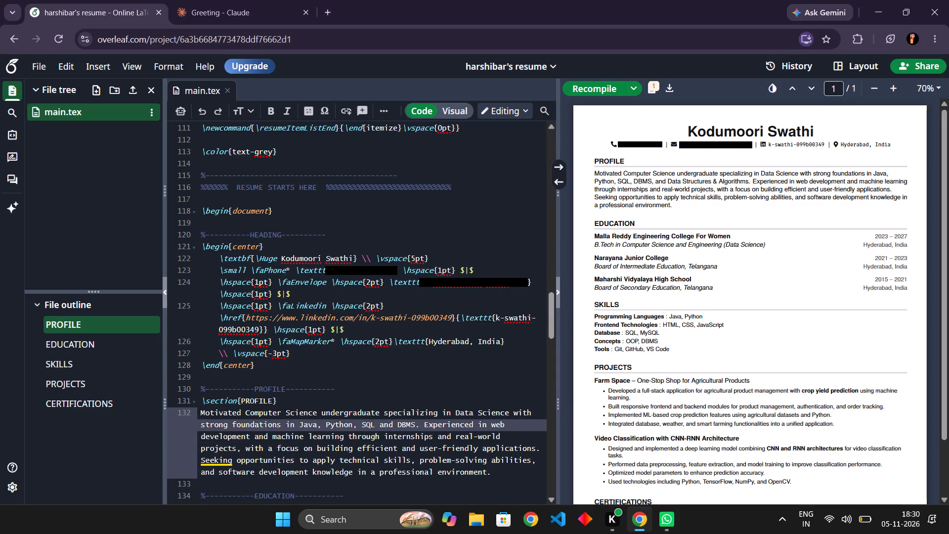
pyautogui.scroll(-1, 252, 440)
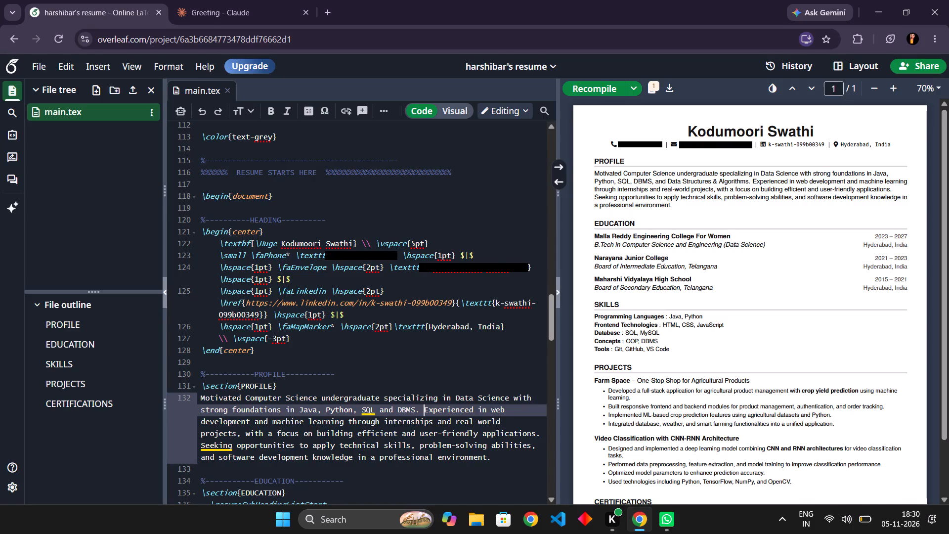
pyautogui.scroll(-2, 279, 458)
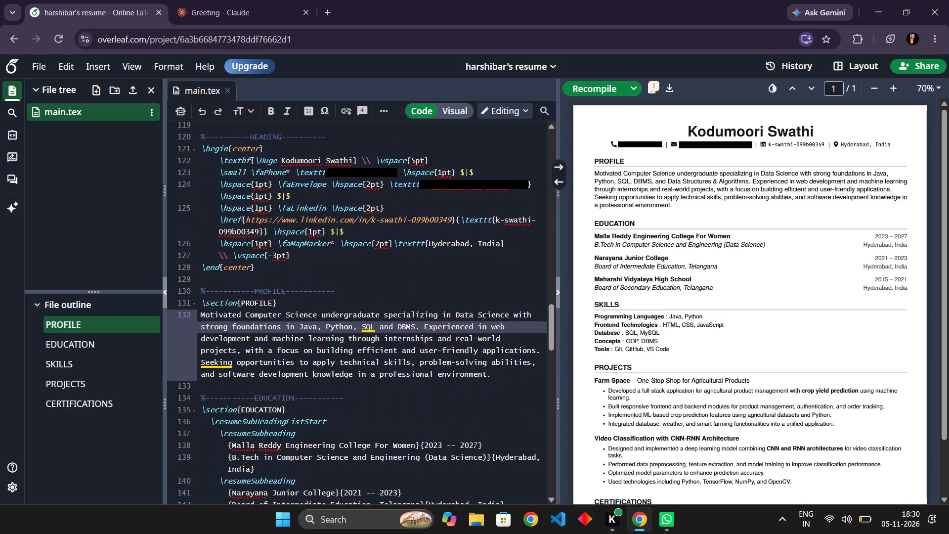
pyautogui.click(577, 90)
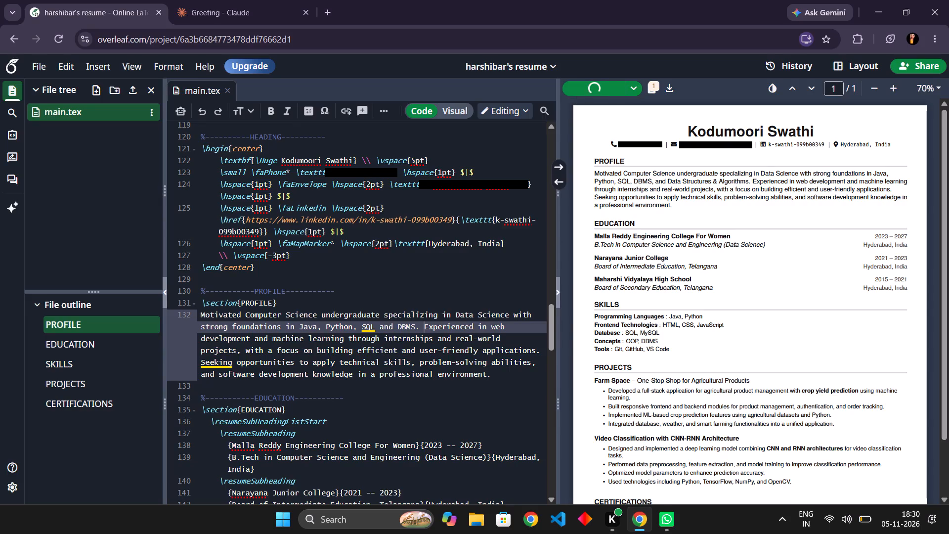
# Remove "internships and" from the Profile paragraph so it reads "through real-world projects", and recompile the PDF.
pyautogui.moveTo(347, 341); pyautogui.dragTo(436, 334)
pyautogui.click(436, 334)
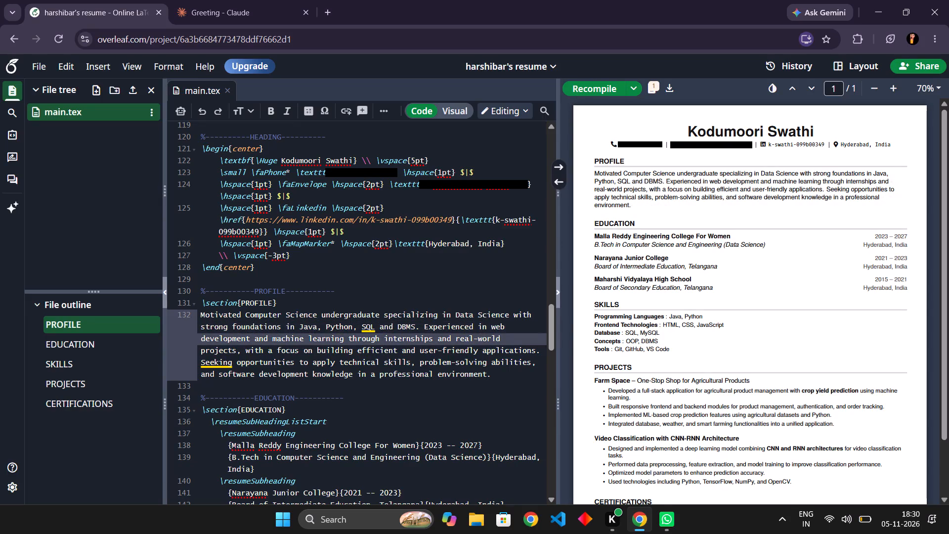
pyautogui.moveTo(382, 341); pyautogui.dragTo(452, 344)
pyautogui.press('BackSpace')
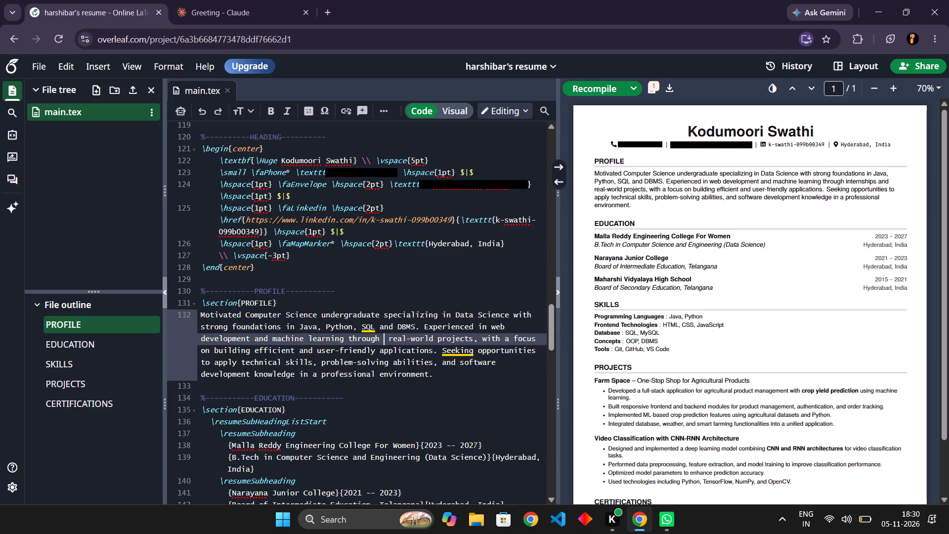
pyautogui.press('BackSpace')
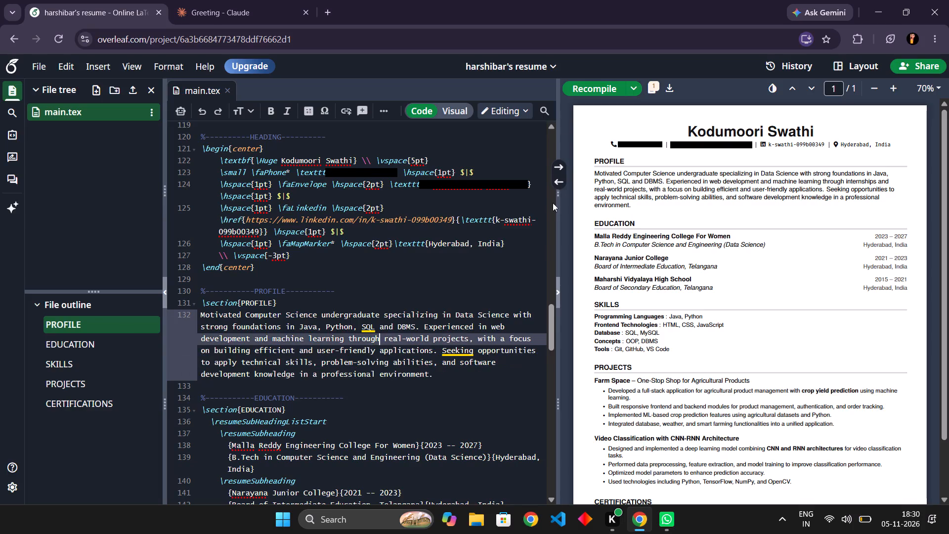
pyautogui.click(576, 82)
# Review the compiled resume from Profile to Certifications alongside the Education and Skills source, checking the education entries.
pyautogui.scroll(-2, 706, 369)
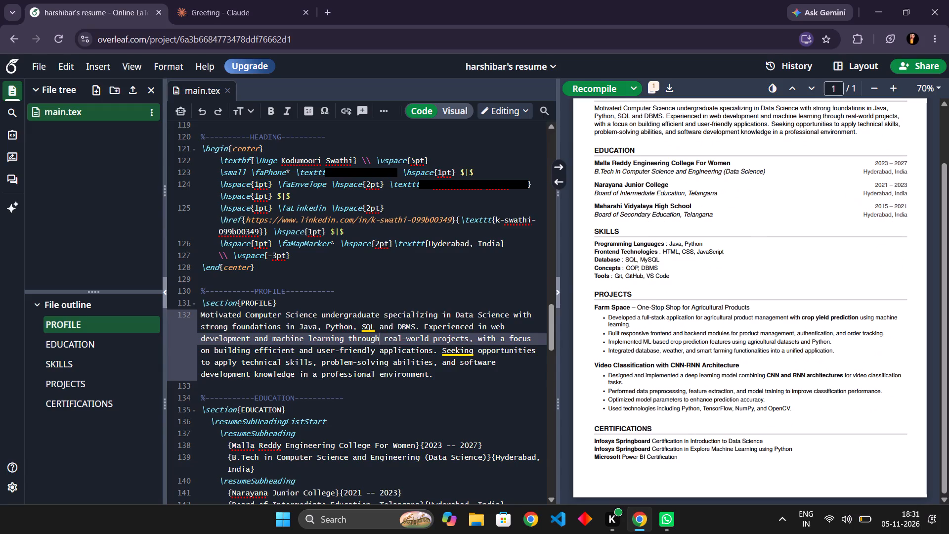
pyautogui.scroll(-3, 416, 365)
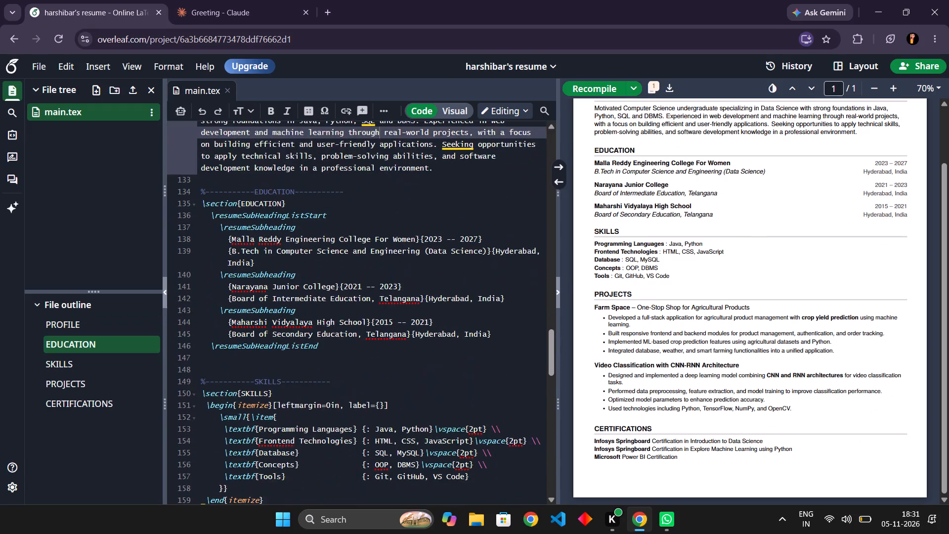
pyautogui.scroll(-1, 416, 365)
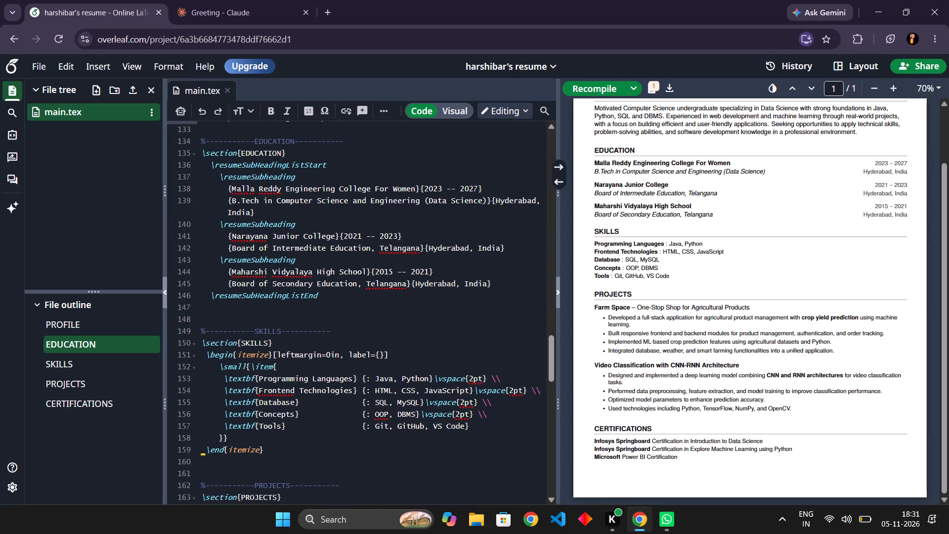
pyautogui.scroll(-1, 763, 330)
pyautogui.scroll(1, 763, 330)
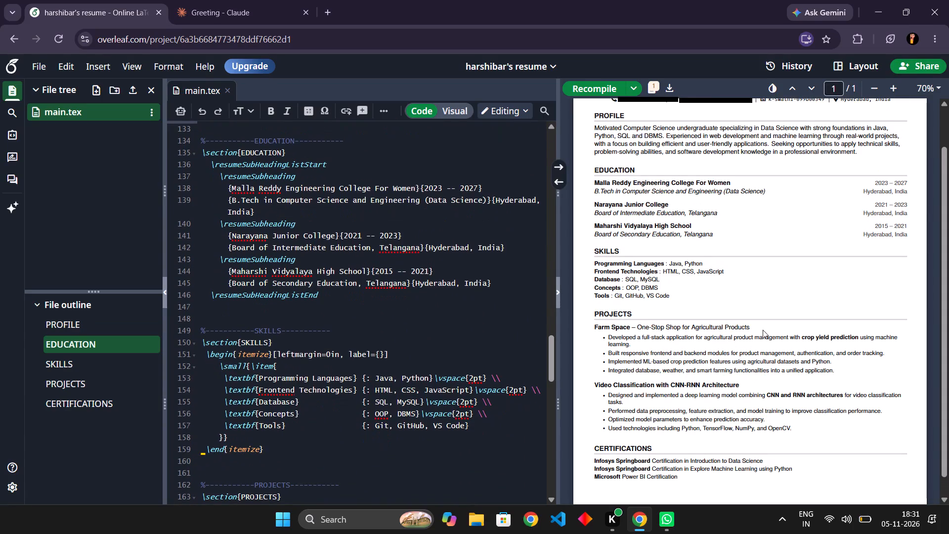
pyautogui.scroll(1, 763, 330)
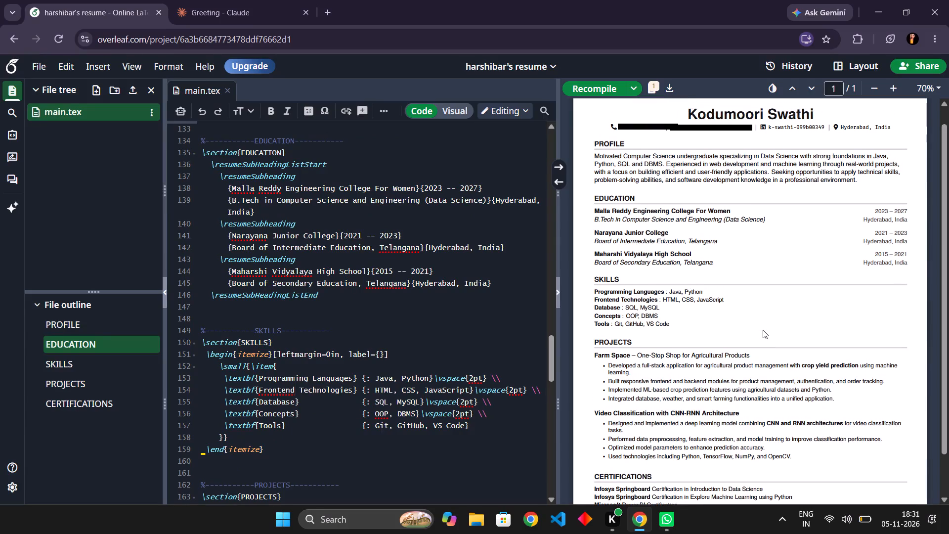
pyautogui.scroll(1, 763, 330)
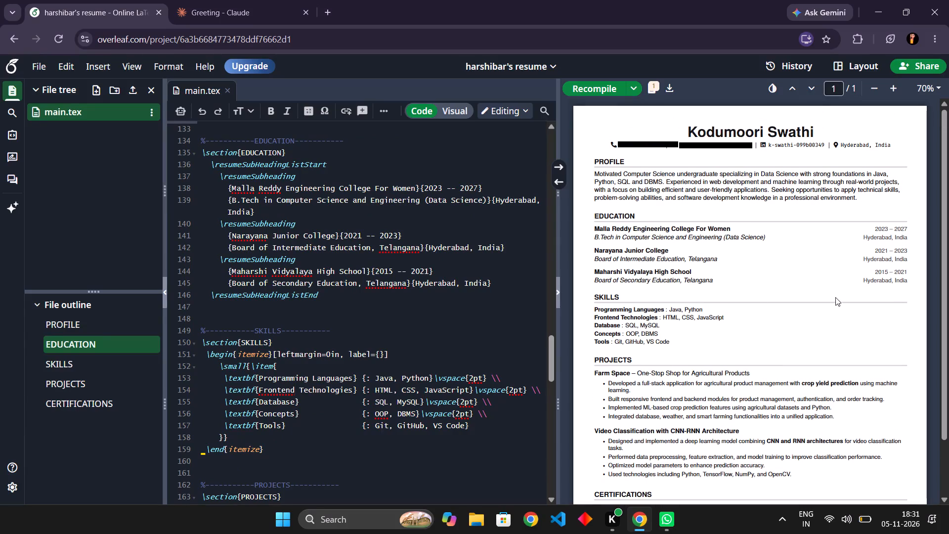
pyautogui.click(889, 282)
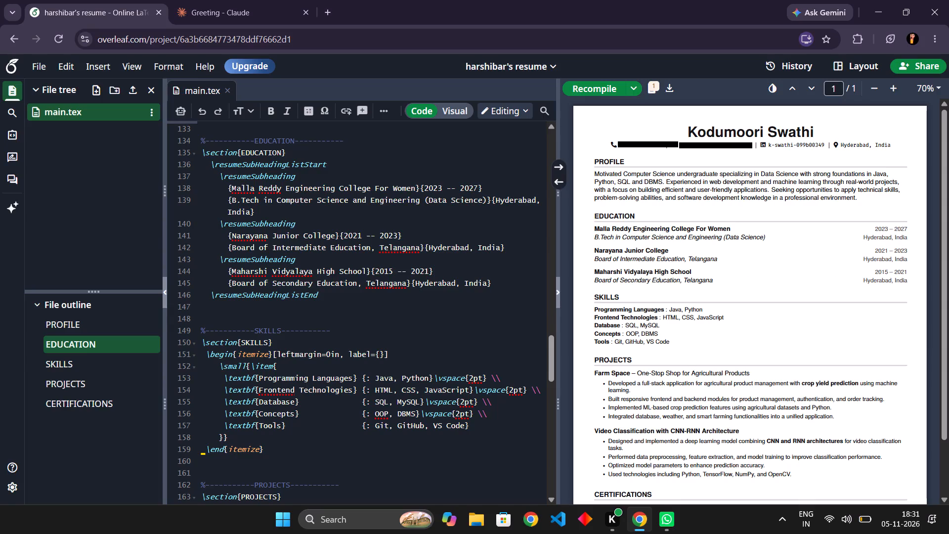
# Set the date of the Maharshi Vidyalaya High School entry in the Education section to May 2021.
pyautogui.scroll(1, 412, 350)
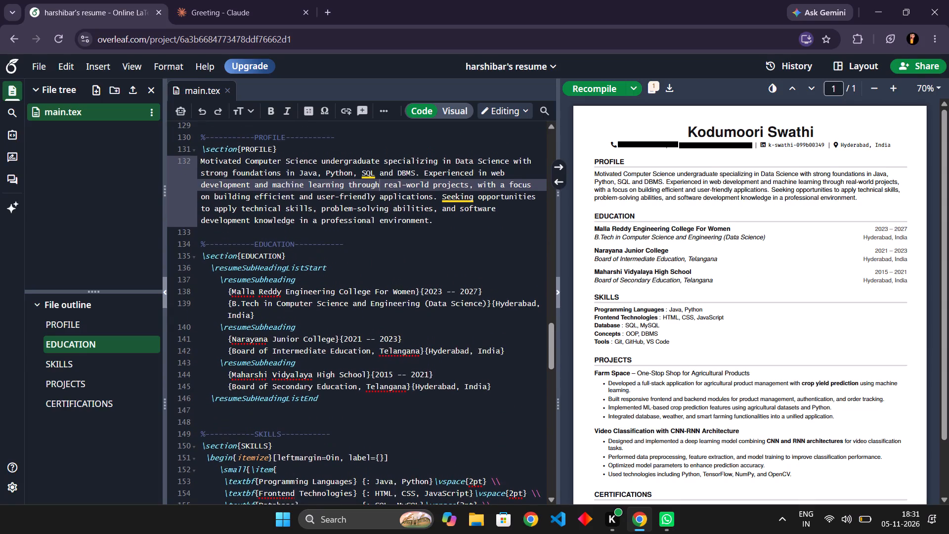
pyautogui.click(409, 374)
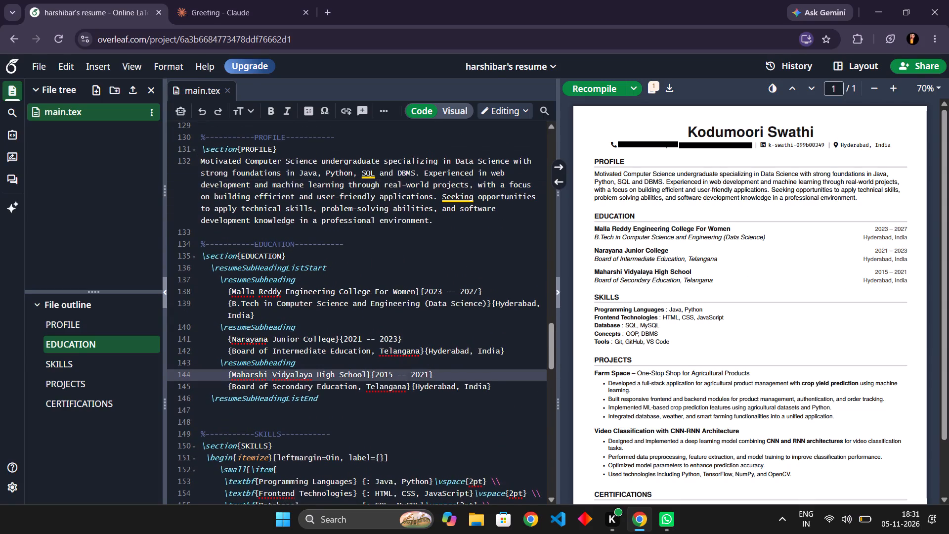
pyautogui.press('BackSpace')
pyautogui.press('BackSpace')
pyautogui.press('BackSpace')
pyautogui.press('BackSpace')
pyautogui.press('BackSpace')
pyautogui.press('BackSpace')
pyautogui.press('BackSpace')
pyautogui.write('MAy')
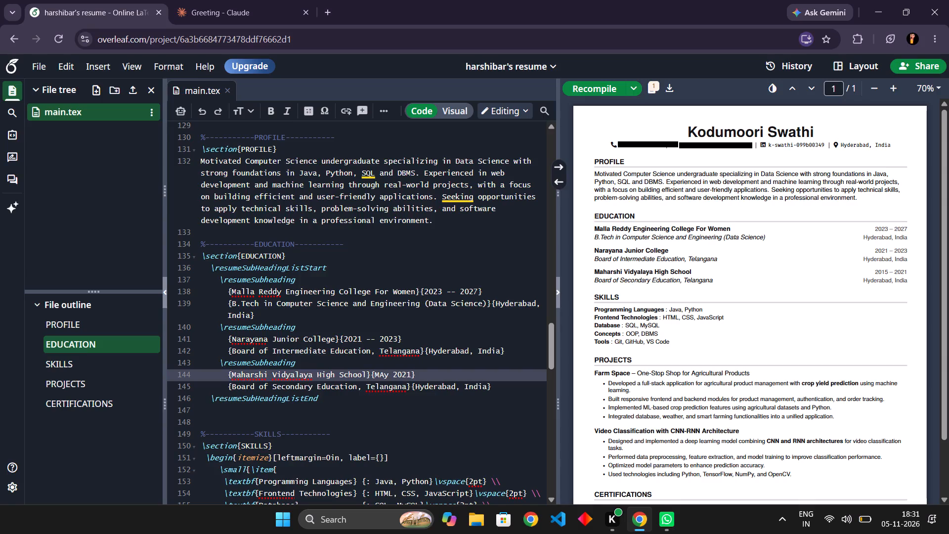
pyautogui.press('BackSpace')
pyautogui.press('BackSpace')
pyautogui.write('ay')
# Replace the city in the Maharshi Vidyalaya High School entry's location with "Mahabubabad", starting with a capital M.
pyautogui.moveTo(455, 385); pyautogui.dragTo(428, 386)
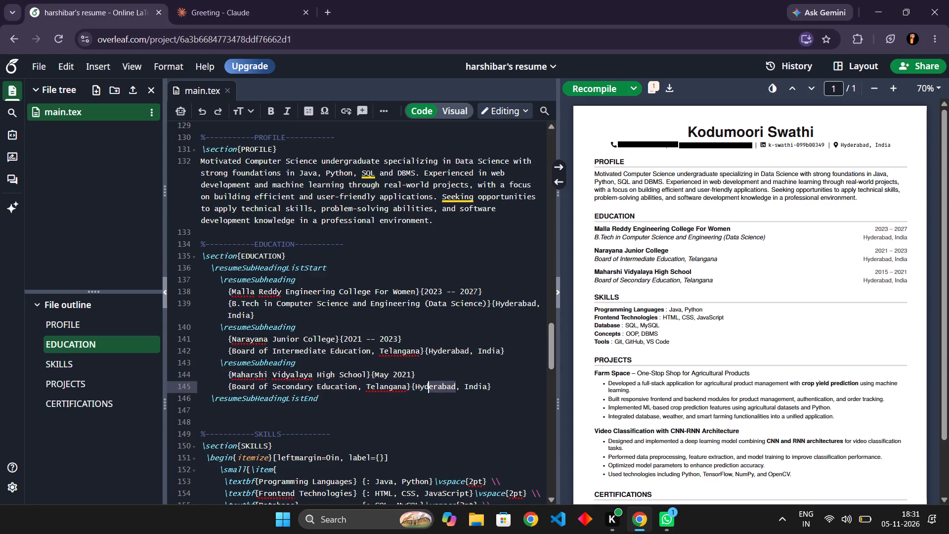
pyautogui.moveTo(428, 386); pyautogui.dragTo(415, 390)
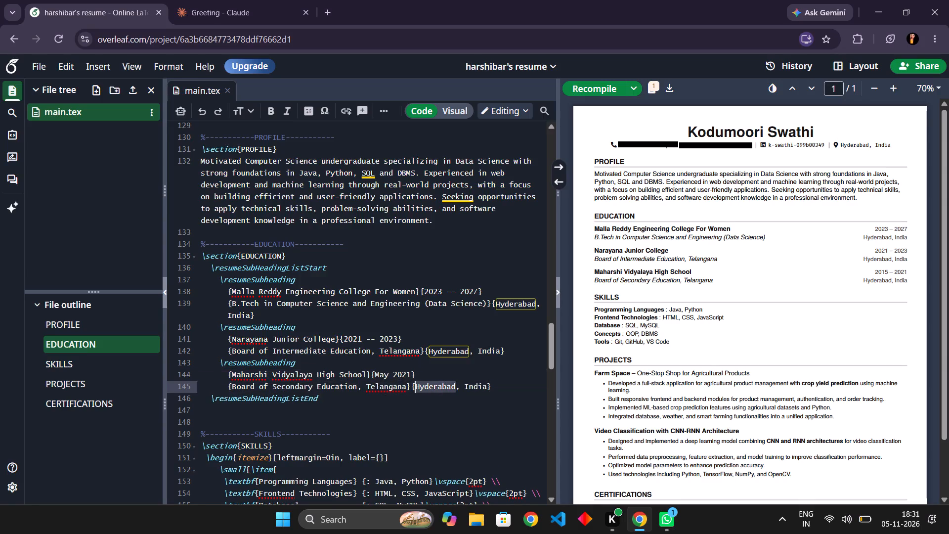
pyautogui.moveTo(415, 390); pyautogui.dragTo(417, 389)
pyautogui.write('mahabubabad')
pyautogui.press('Left')
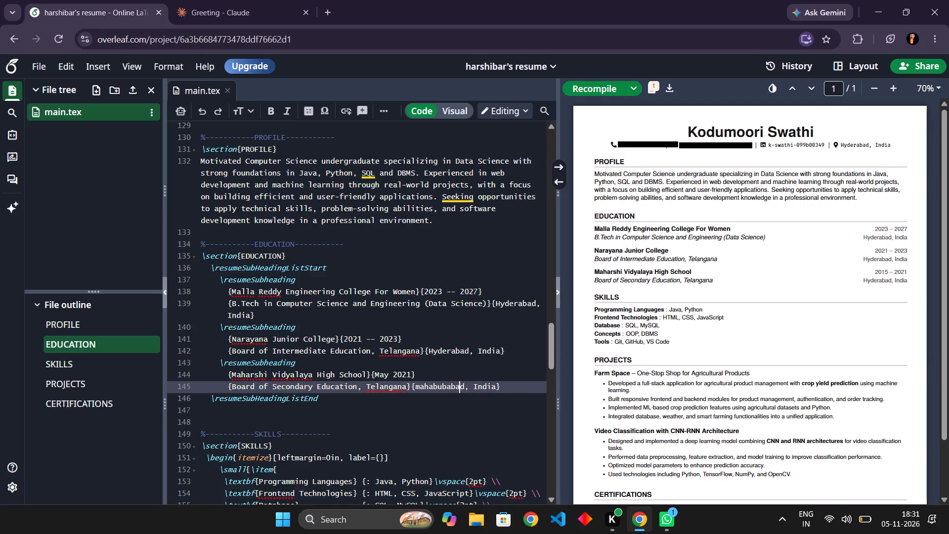
pyautogui.press('Left')
pyautogui.press('Left')
pyautogui.press('Left')
pyautogui.press('Left')
pyautogui.press('Left')
pyautogui.press('Left')
pyautogui.press('Left')
pyautogui.press('Left')
pyautogui.press('Left')
pyautogui.press('BackSpace')
pyautogui.hotkey('shift', 'm')
pyautogui.moveTo(474, 387); pyautogui.dragTo(496, 384)
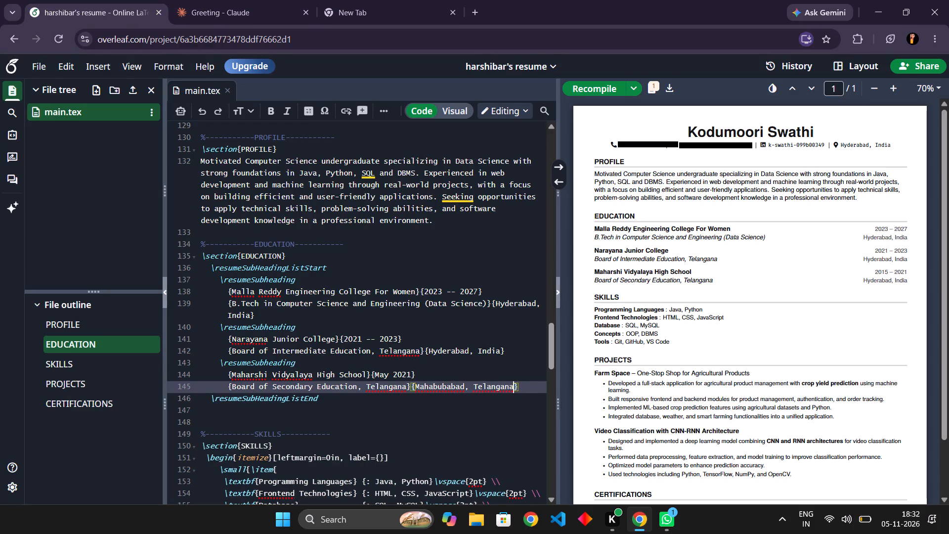
# Copy "Telangana" over "India" in the Narayana Junior College location so it reads "Hyderabad, Telangana", with a space after the comma.
pyautogui.moveTo(472, 387); pyautogui.dragTo(512, 388)
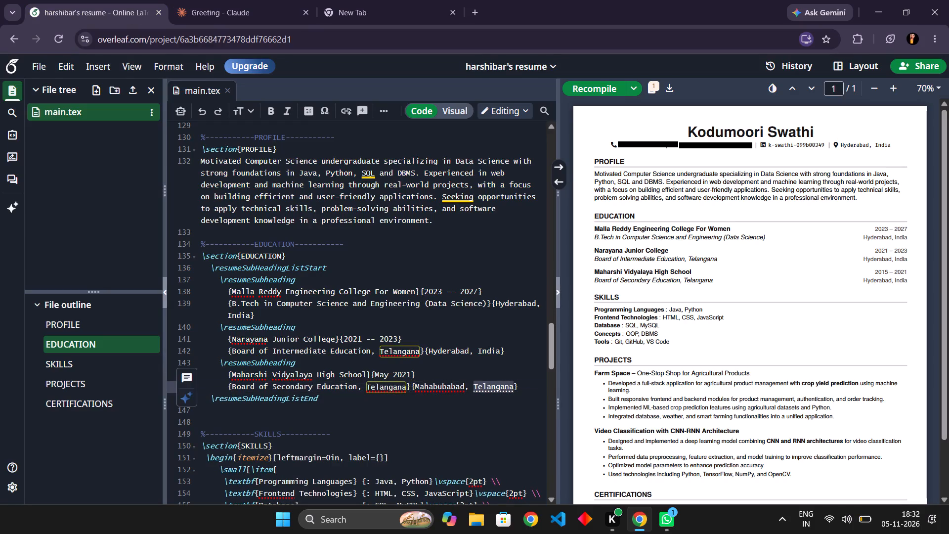
pyautogui.hotkey('ctrl', 'c')
pyautogui.moveTo(475, 348); pyautogui.dragTo(499, 349)
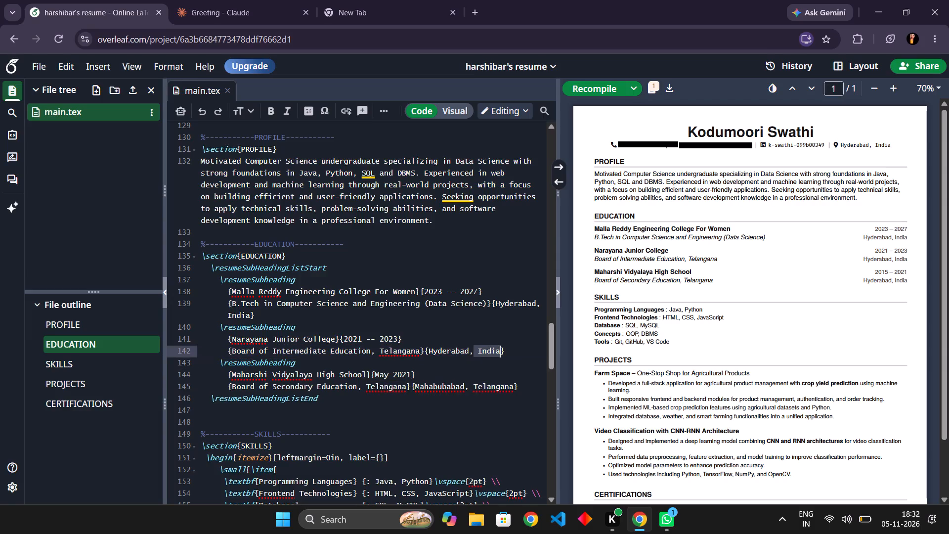
pyautogui.moveTo(499, 349); pyautogui.dragTo(502, 349)
pyautogui.hotkey('ctrl', 'v')
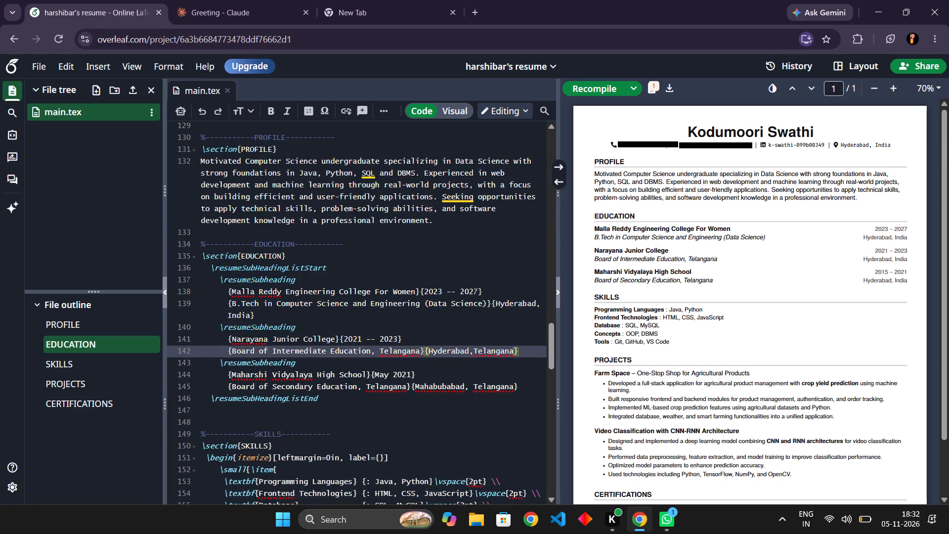
pyautogui.click(474, 347)
pyautogui.press('space')
# Change the Malla Reddy Engineering College location to "Hyderabad, Telangana", keeping the closing brace, and recompile the PDF.
pyautogui.moveTo(227, 315); pyautogui.dragTo(233, 315)
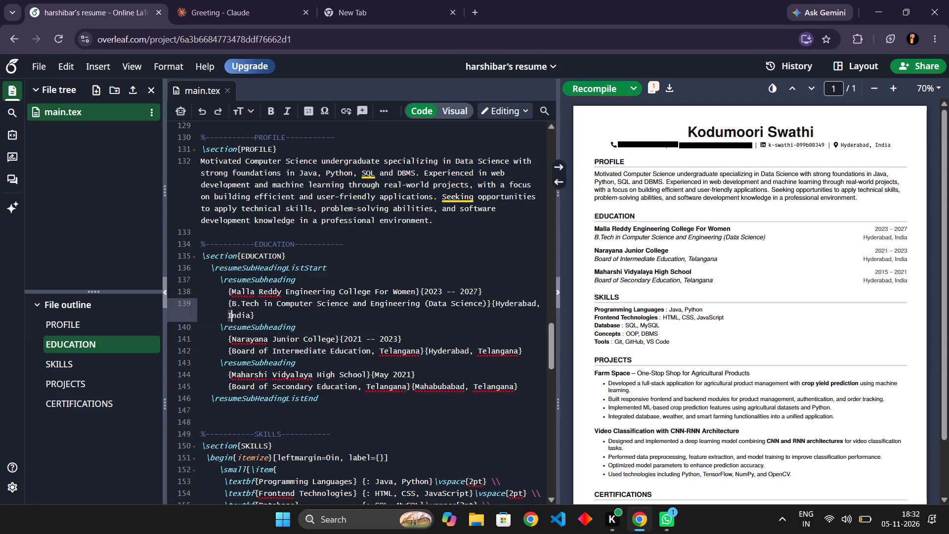
pyautogui.moveTo(233, 315); pyautogui.dragTo(254, 315)
pyautogui.hotkey('ctrl', 'v')
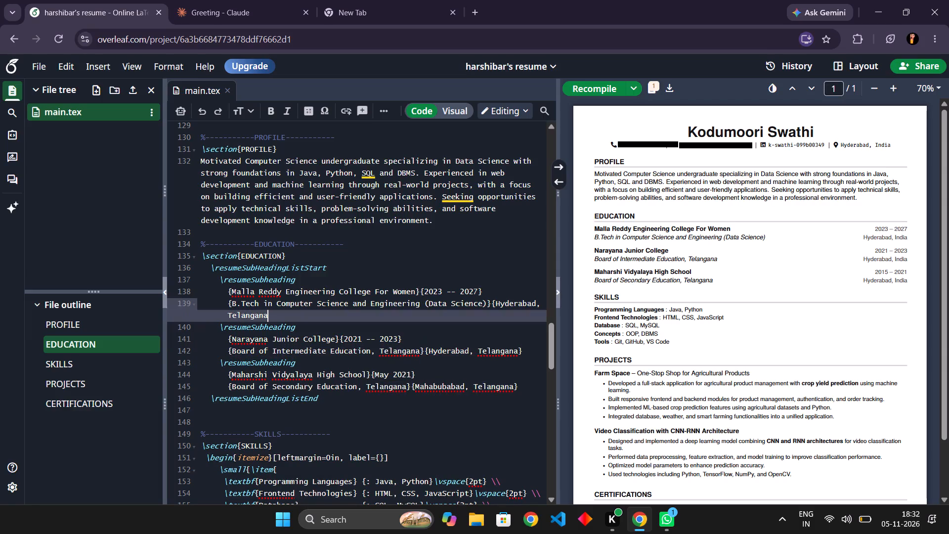
pyautogui.hotkey('shift', '}')
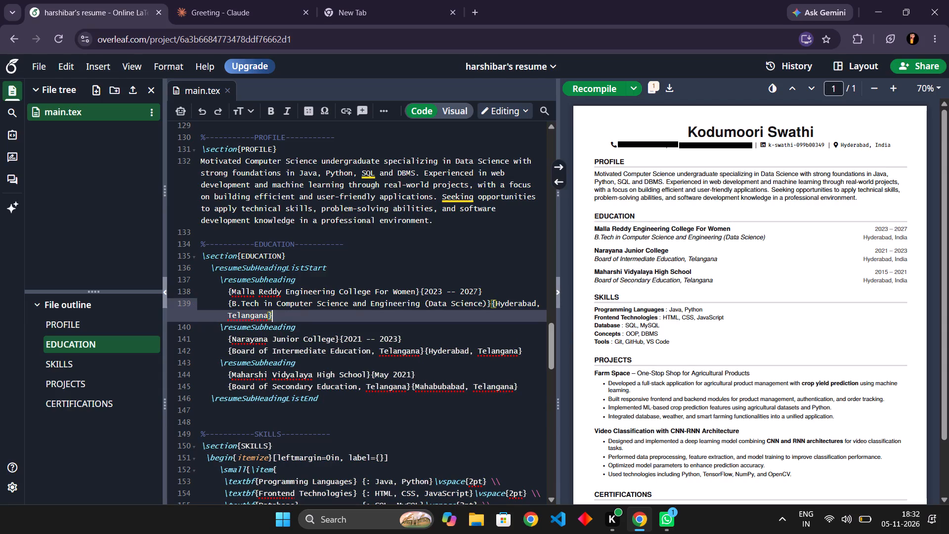
pyautogui.click(600, 84)
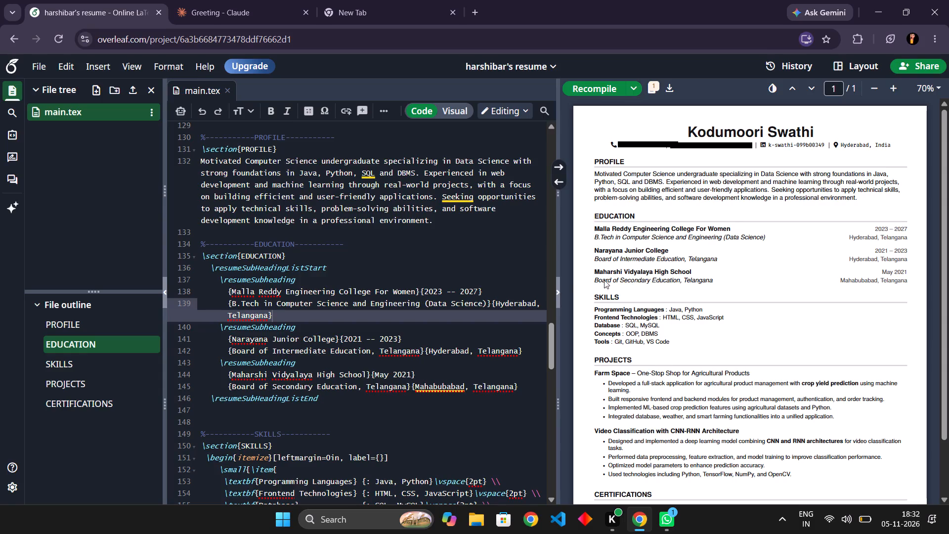
# Add "(CGPA-8.89)" after "Malla Reddy Engineering College For Women", separated by a single space, and recompile the PDF.
pyautogui.click(485, 292)
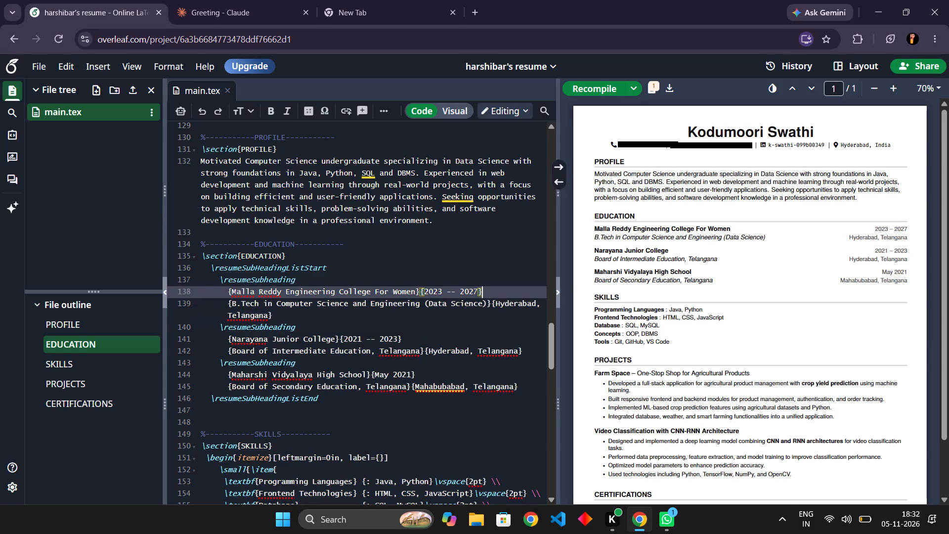
pyautogui.click(421, 290)
pyautogui.press('Left')
pyautogui.press('space')
pyautogui.press('space')
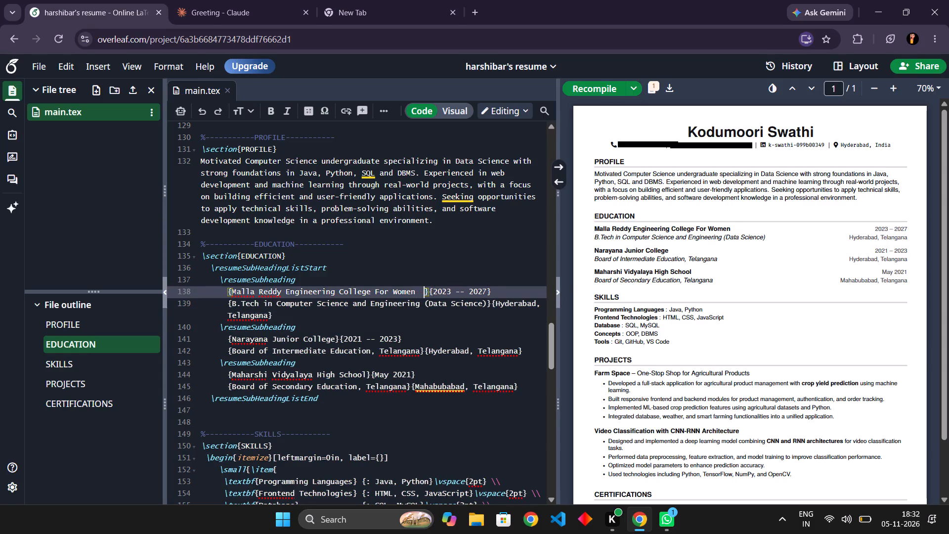
pyautogui.hotkey('shift', '(')
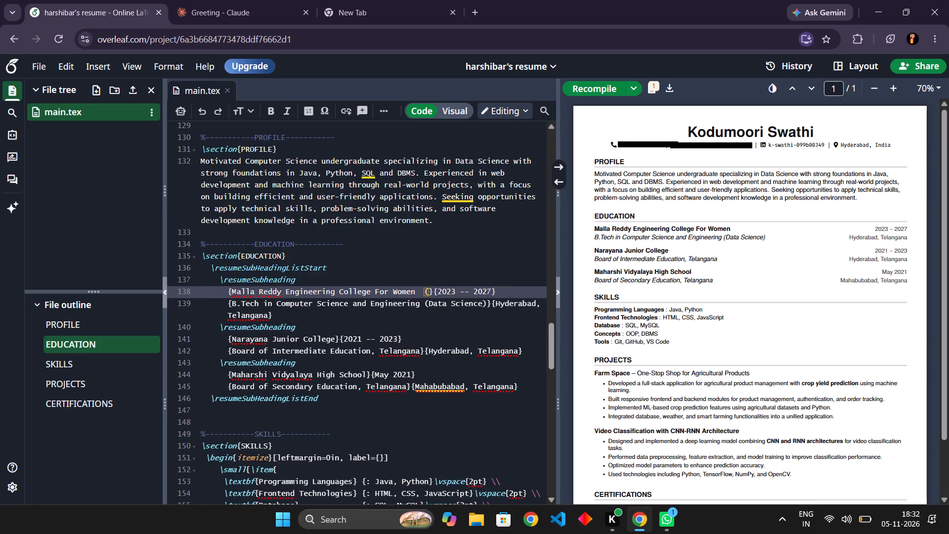
pyautogui.hotkey('shift', ')')
pyautogui.press('Left')
pyautogui.write('CGPA-')
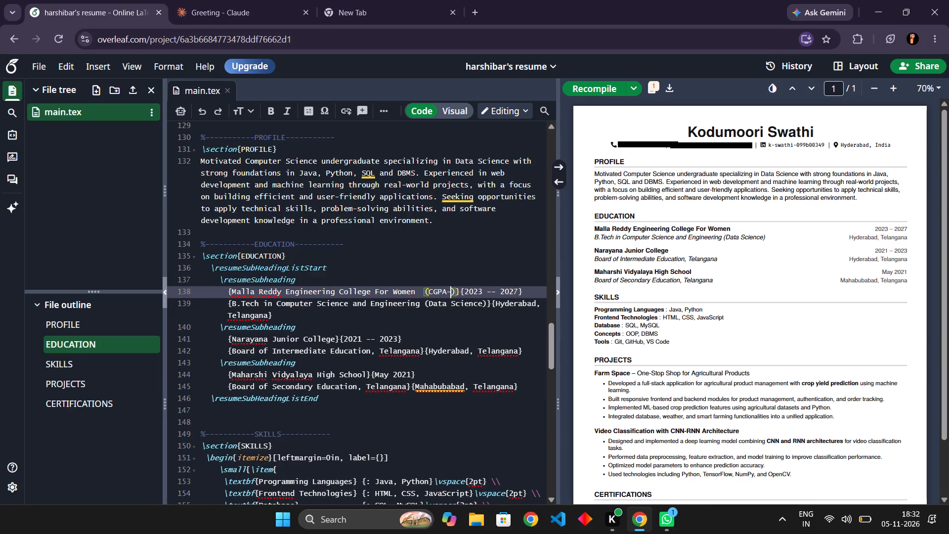
pyautogui.write('8.89')
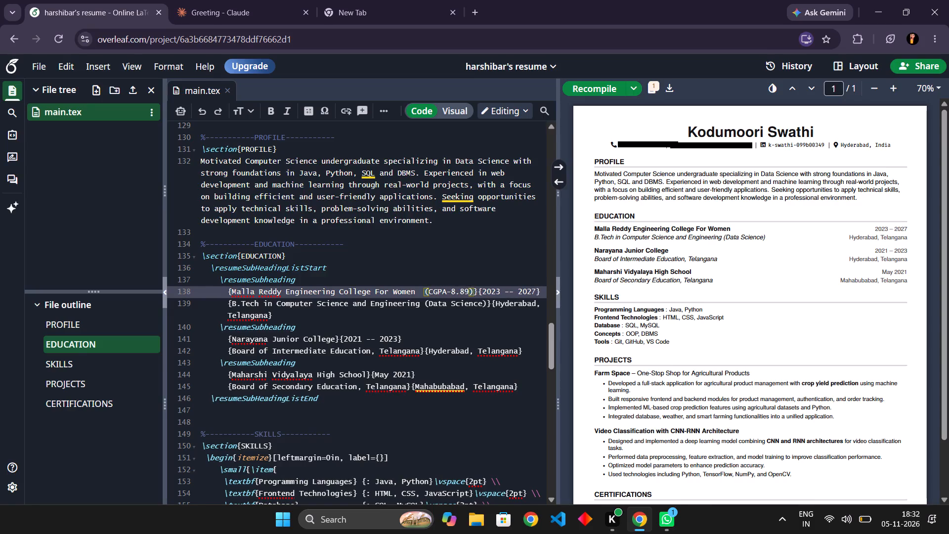
pyautogui.press('Left')
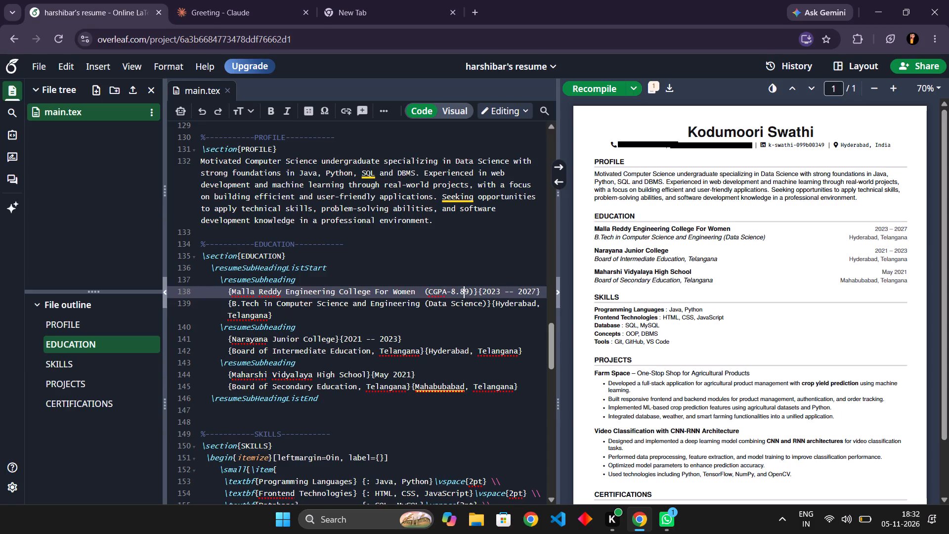
pyautogui.click(427, 287)
pyautogui.press('BackSpace')
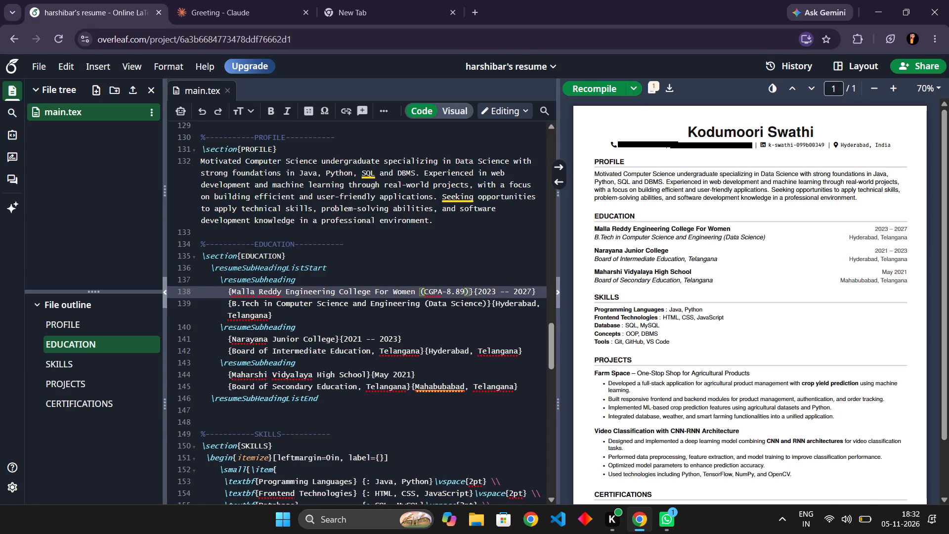
pyautogui.click(581, 87)
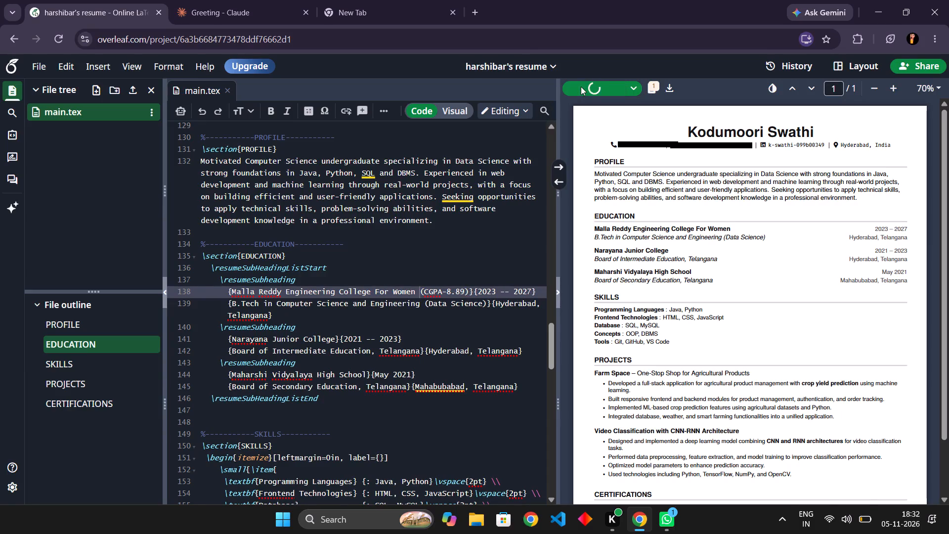
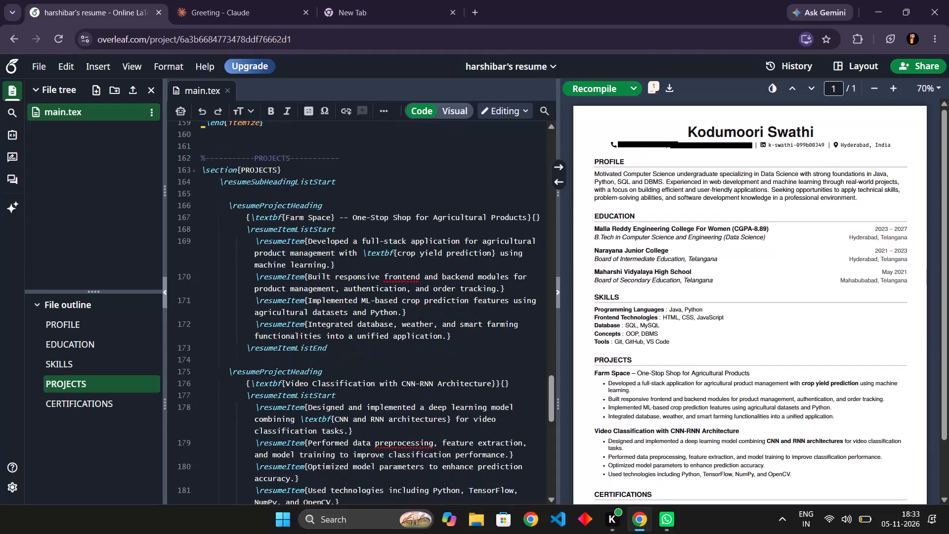
# Replace the second project's title "Video Classification with CNN-RNN Architecture" with the copied "HireGuard AI – An Intelligent Job Matching and Employment Verification System".
pyautogui.moveTo(287, 383); pyautogui.dragTo(312, 385)
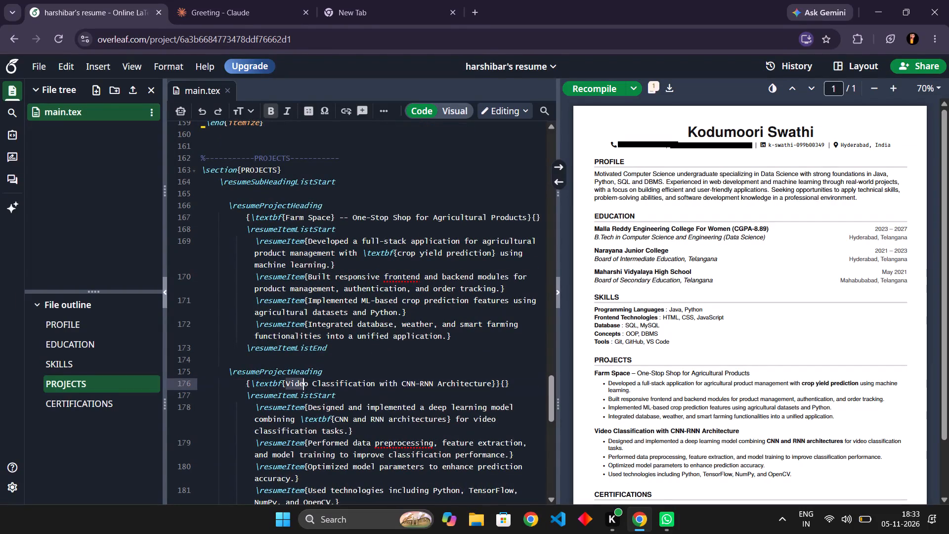
pyautogui.moveTo(312, 385); pyautogui.dragTo(492, 385)
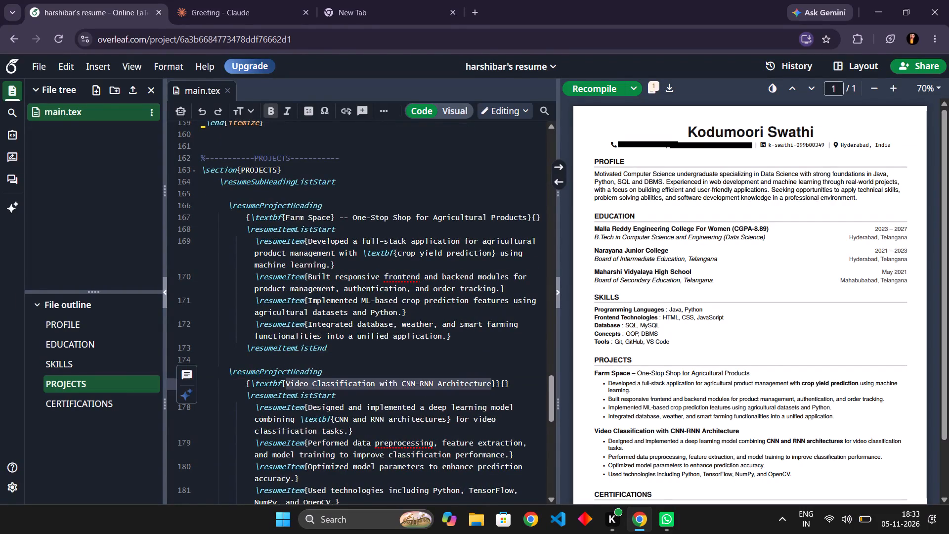
pyautogui.hotkey('ctrl', 'v')
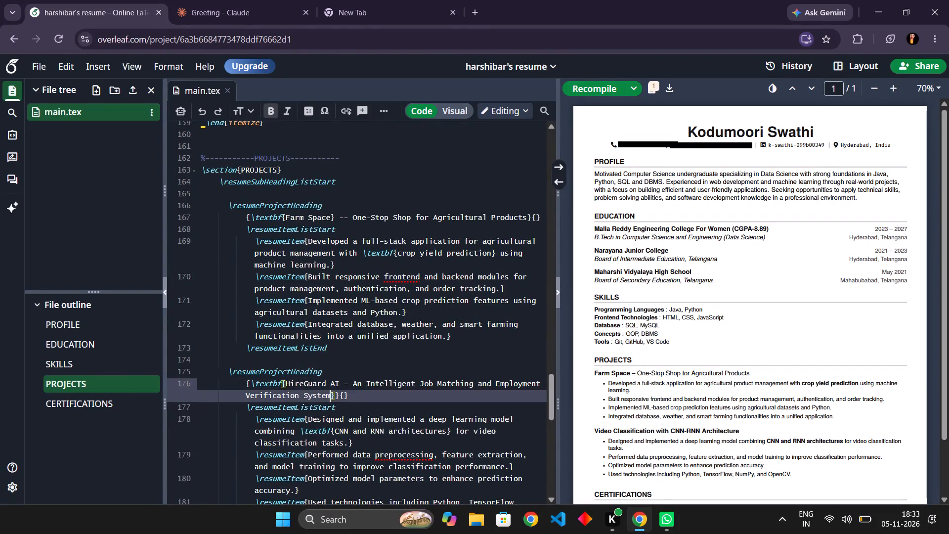
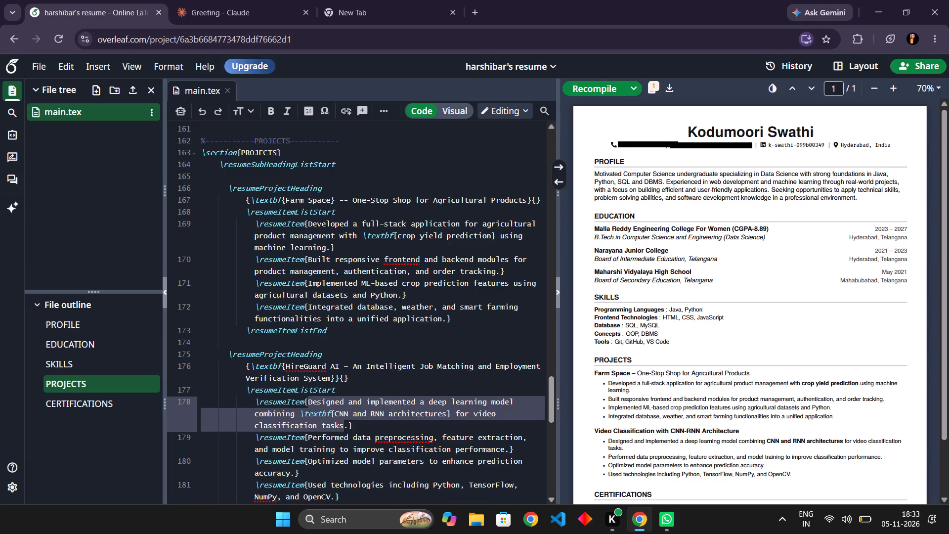
# Replace the second project's first bullet with the copied "Developed an AI-powered system to match candidates with suitable job opportunities based on their skills and qualifications.".
pyautogui.hotkey('ctrl', 'v')
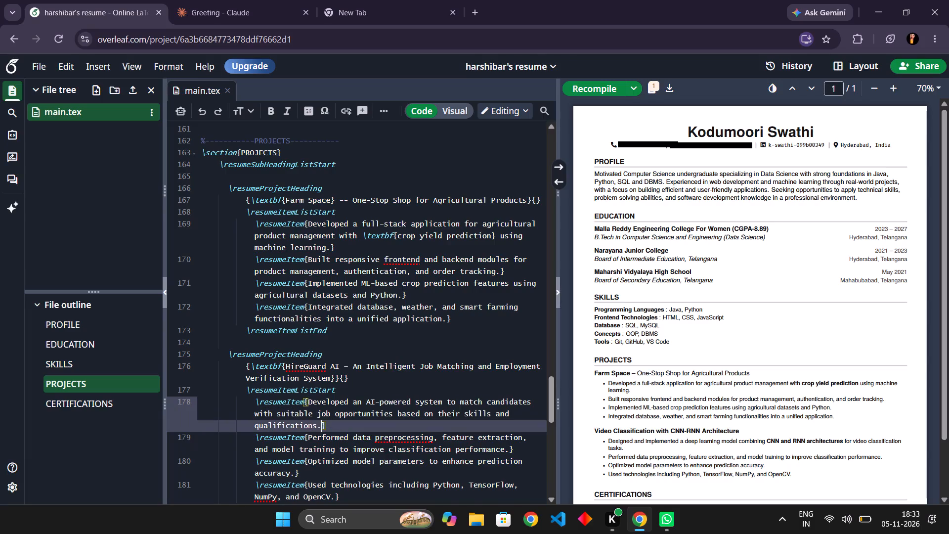
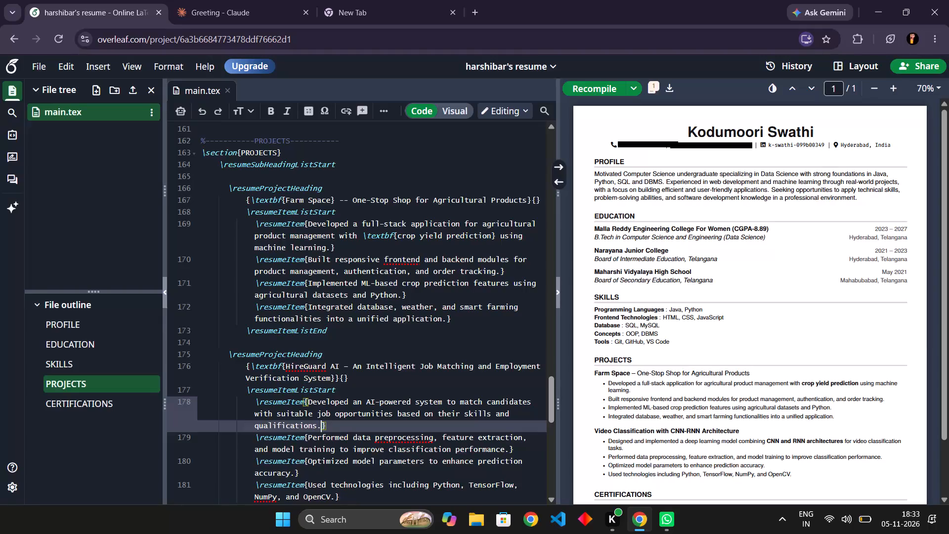
# Replace the second project's second bullet with the copied "Implemented employment verification to validate candidates' work experience and professional credentials.".
pyautogui.moveTo(308, 437); pyautogui.dragTo(507, 449)
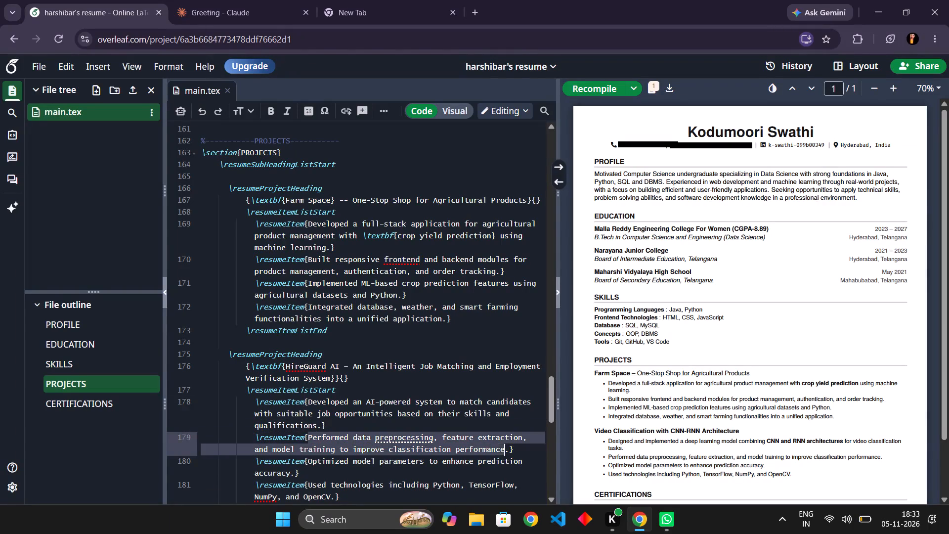
pyautogui.moveTo(507, 449); pyautogui.dragTo(508, 448)
pyautogui.hotkey('ctrl', 'v')
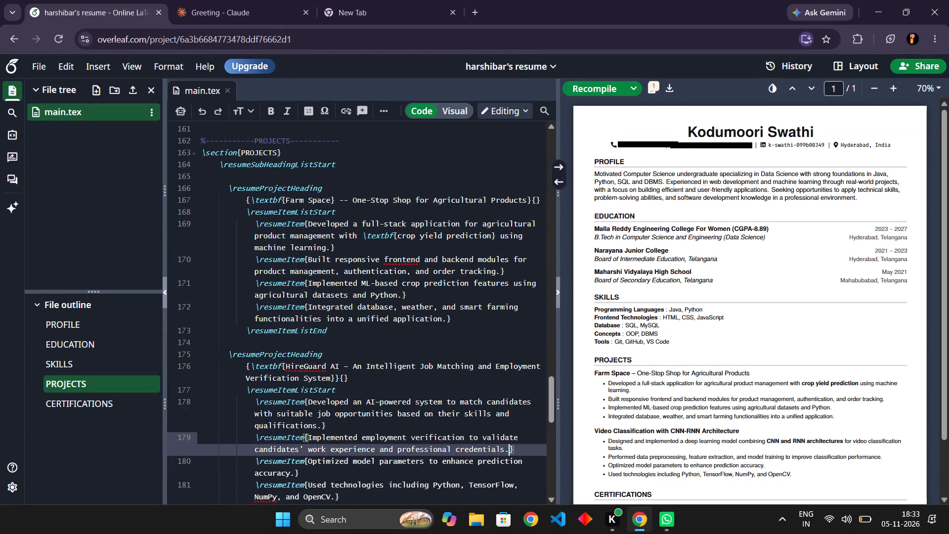
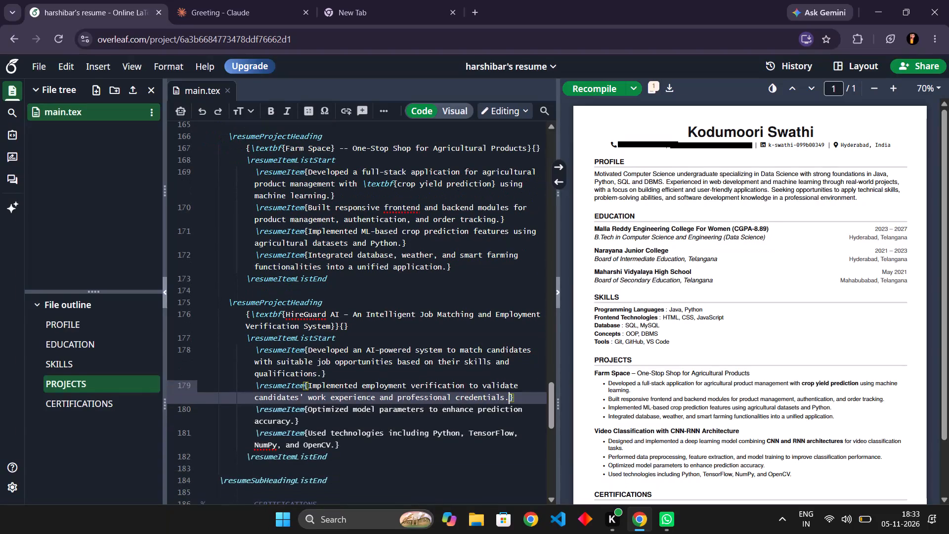
# Replace the HireGuard AI project's third bullet with the copied "Integrated AI-based fraud detection to identify fake resumes and suspicious job postings.".
pyautogui.moveTo(307, 412); pyautogui.dragTo(298, 418)
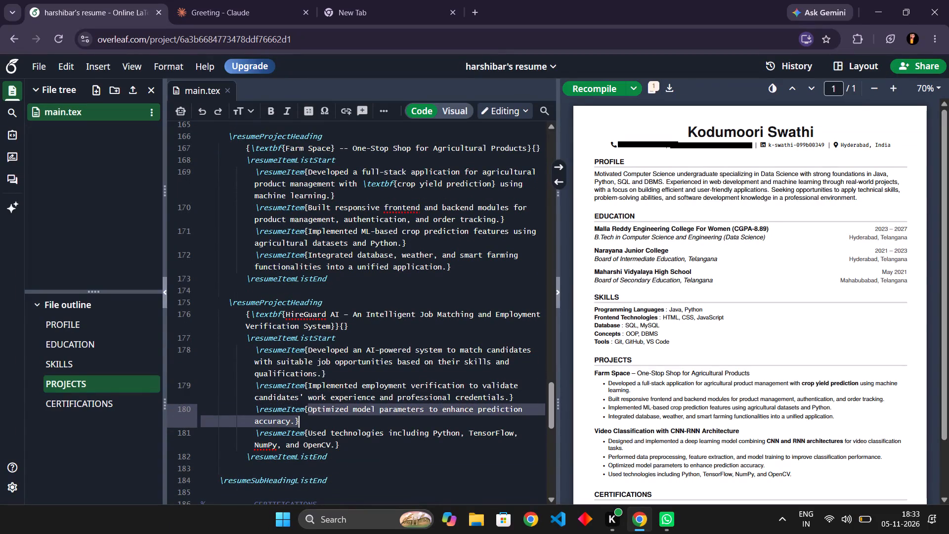
pyautogui.moveTo(298, 418); pyautogui.dragTo(295, 419)
pyautogui.hotkey('ctrl', 'v')
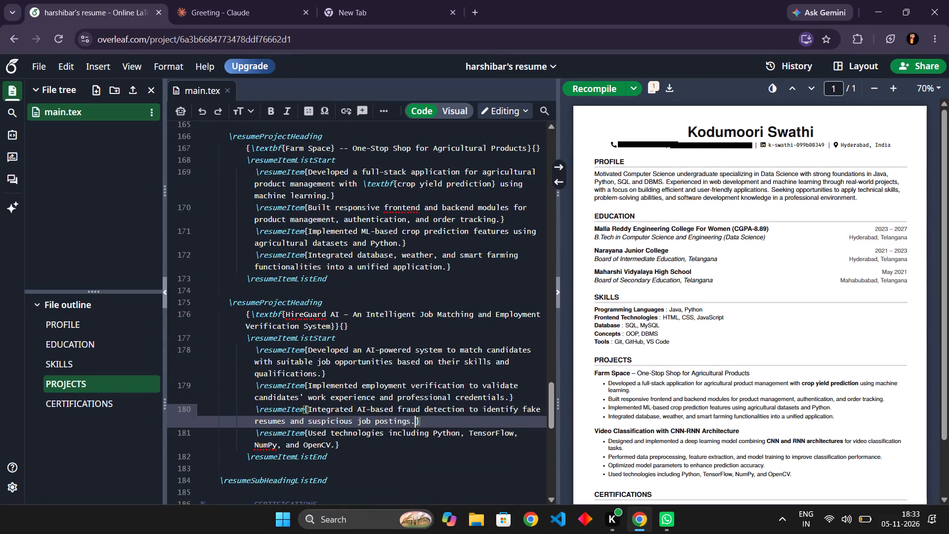
# Delete the HireGuard AI project's fourth bullet about used technologies, including its \resumeItem command and the leftover blank line.
pyautogui.click(350, 447)
pyautogui.moveTo(350, 447); pyautogui.dragTo(300, 434)
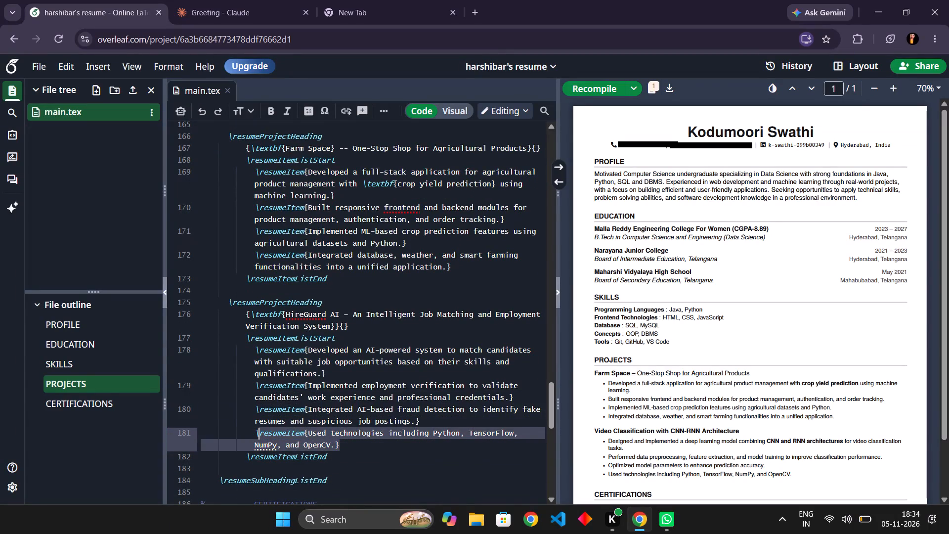
pyautogui.moveTo(300, 434); pyautogui.dragTo(258, 438)
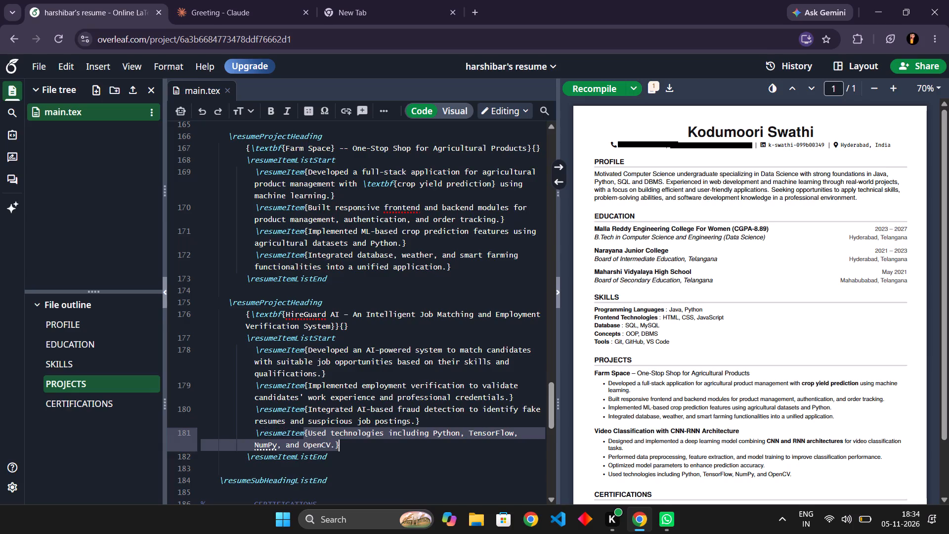
pyautogui.press('BackSpace')
pyautogui.press('BackSpace')
pyautogui.press('BackSpace')
pyautogui.press('BackSpace')
pyautogui.press('BackSpace')
pyautogui.press('BackSpace')
pyautogui.press('BackSpace')
pyautogui.press('BackSpace')
pyautogui.press('BackSpace')
pyautogui.press('BackSpace')
pyautogui.press('BackSpace')
pyautogui.press('BackSpace')
pyautogui.press('BackSpace')
pyautogui.press('BackSpace')
pyautogui.press('BackSpace')
pyautogui.press('BackSpace')
pyautogui.press('BackSpace')
pyautogui.press('BackSpace')
pyautogui.press('BackSpace')
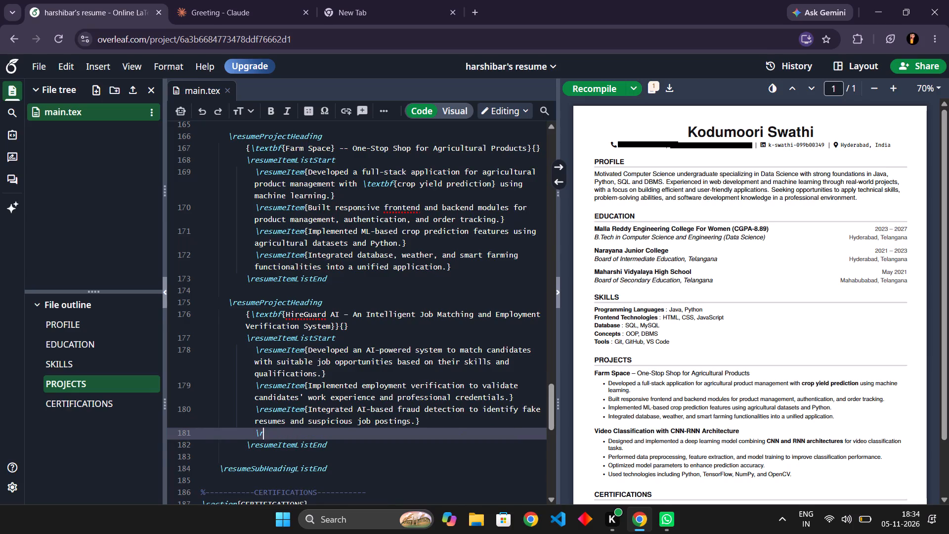
pyautogui.hotkey('ctrl', 'z')
pyautogui.hotkey('ctrl', 'z')
pyautogui.press('BackSpace')
pyautogui.press('BackSpace')
pyautogui.press('BackSpace')
pyautogui.press('BackSpace')
pyautogui.press('BackSpace')
pyautogui.press('BackSpace')
pyautogui.press('BackSpace')
pyautogui.press('BackSpace')
pyautogui.press('BackSpace')
pyautogui.press('BackSpace')
pyautogui.press('BackSpace')
pyautogui.press('BackSpace')
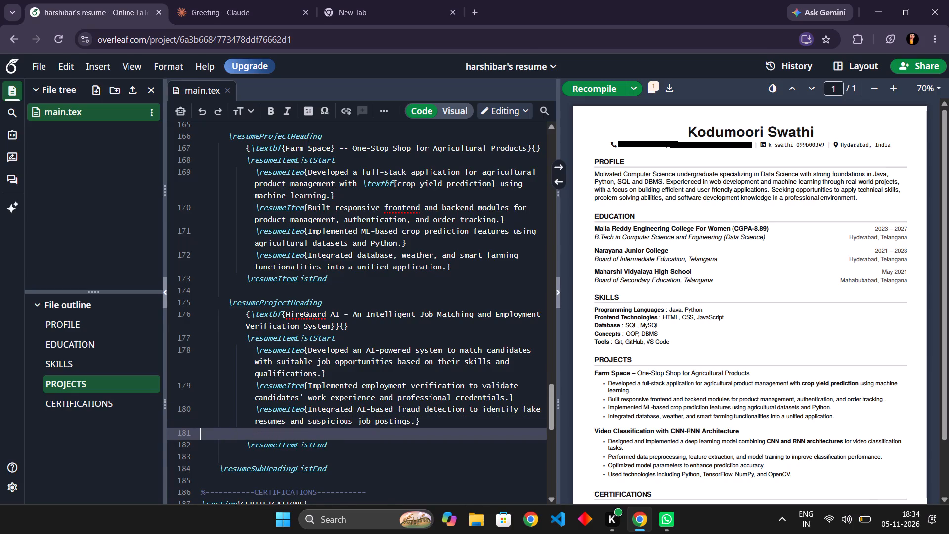
pyautogui.press('BackSpace')
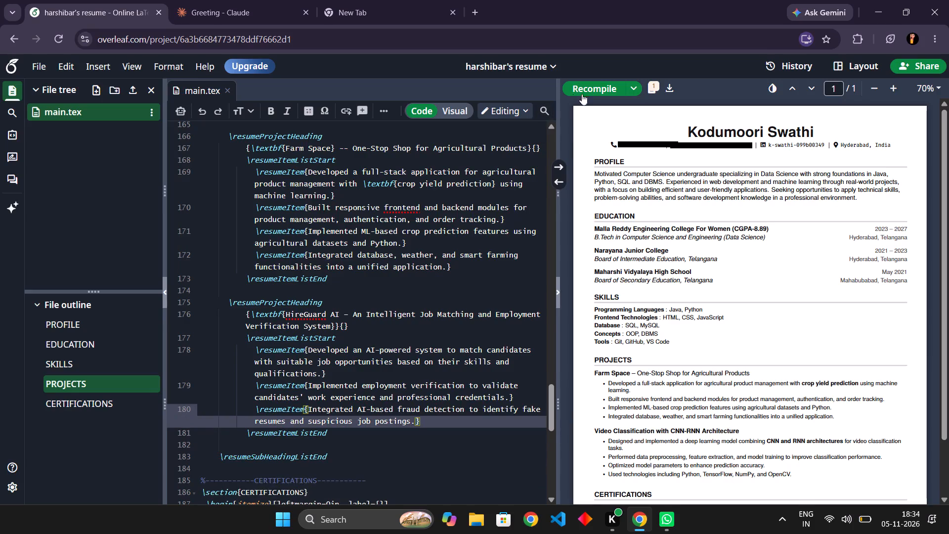
# Recompile the resume and check the HireGuard AI project and certifications in the PDF preview.
pyautogui.click(586, 92)
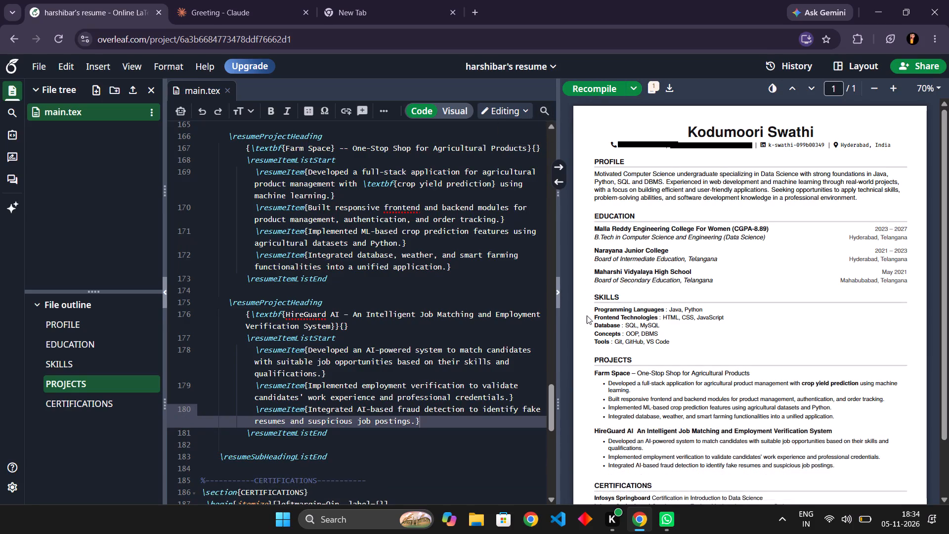
pyautogui.scroll(-1, 645, 361)
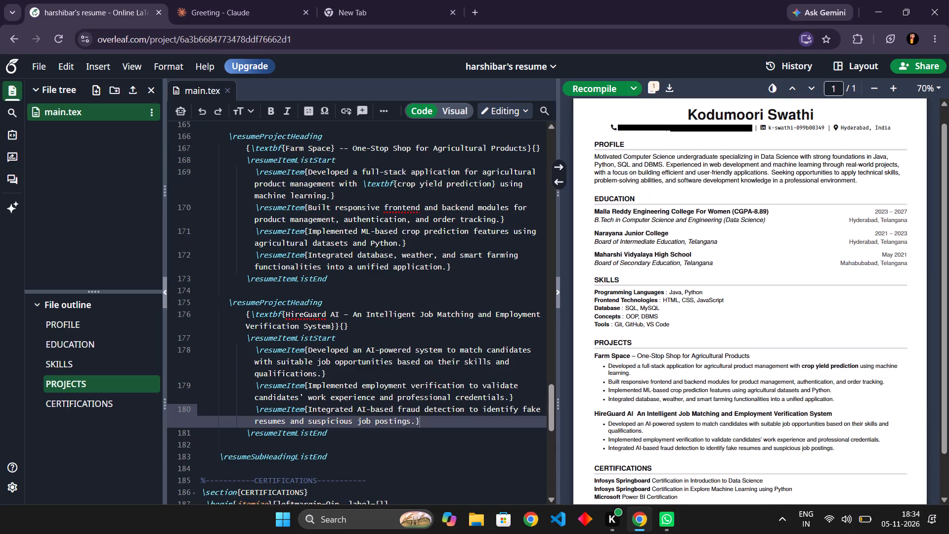
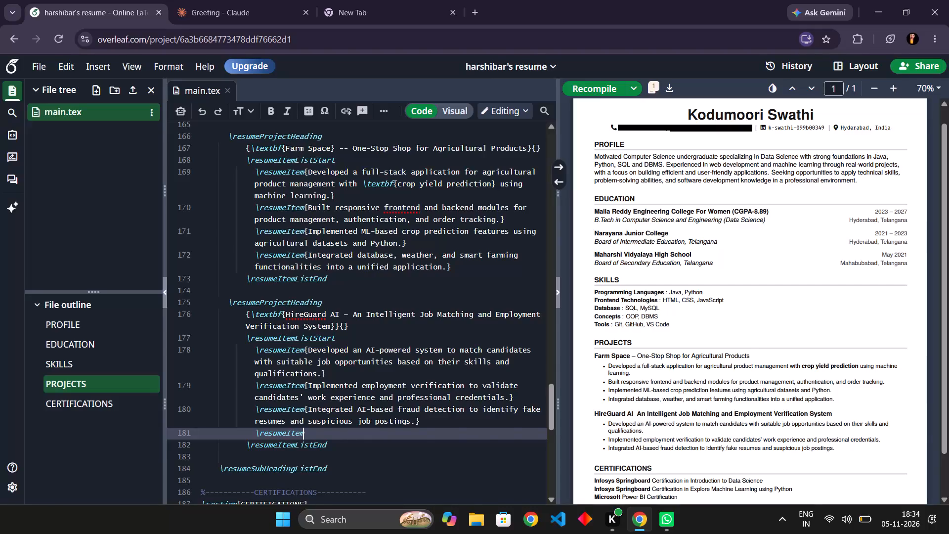
# Undo the deletion of the HireGuard AI project's fourth bullet about used technologies, keeping the fraud detection text in the third bullet.
pyautogui.hotkey('ctrl', 'z')
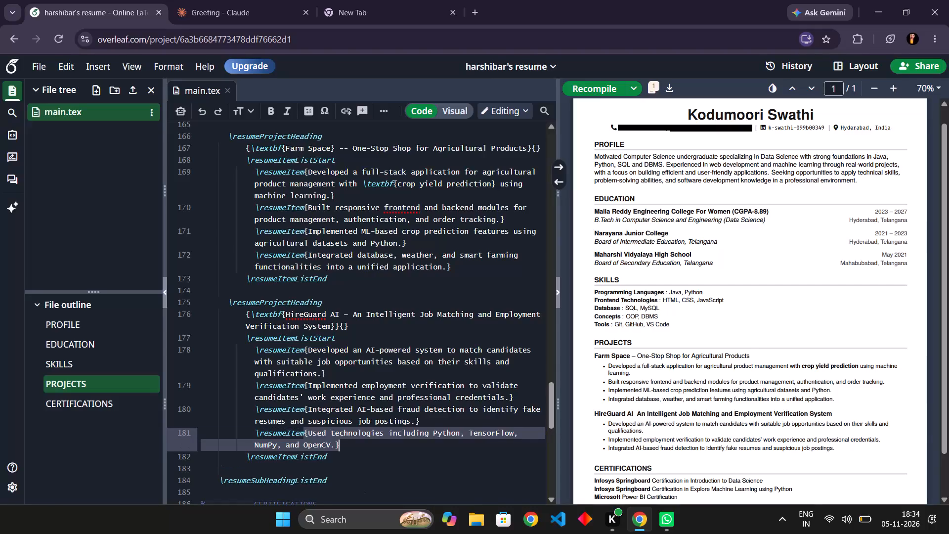
pyautogui.hotkey('ctrl', 'z')
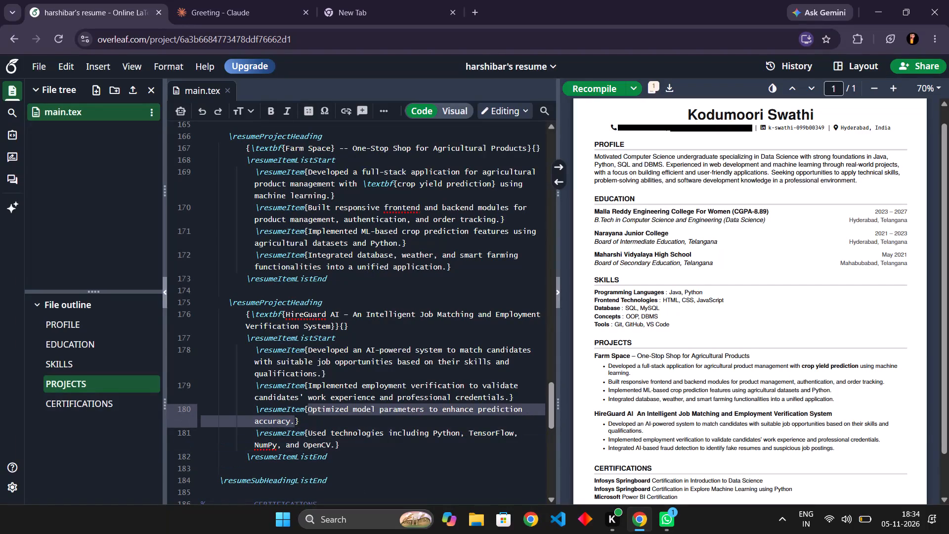
pyautogui.hotkey('ctrl', 'y')
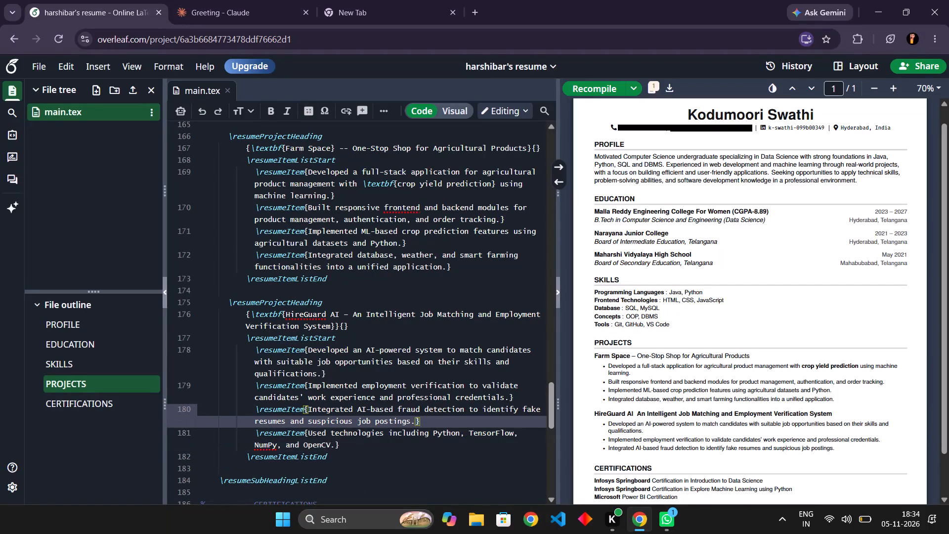
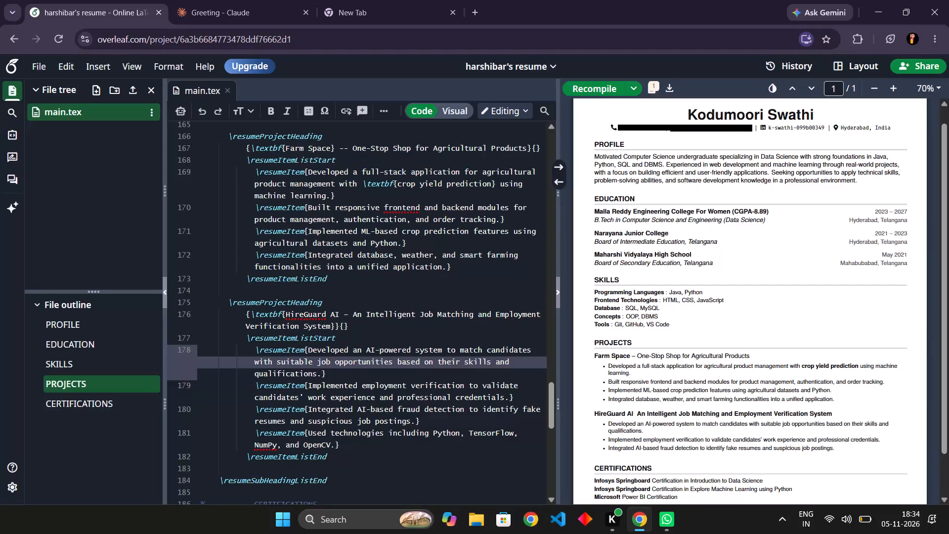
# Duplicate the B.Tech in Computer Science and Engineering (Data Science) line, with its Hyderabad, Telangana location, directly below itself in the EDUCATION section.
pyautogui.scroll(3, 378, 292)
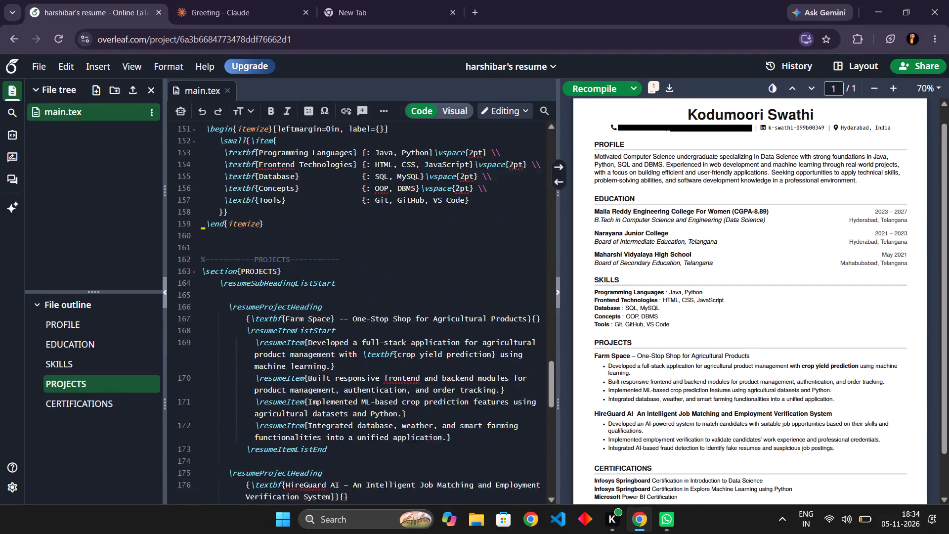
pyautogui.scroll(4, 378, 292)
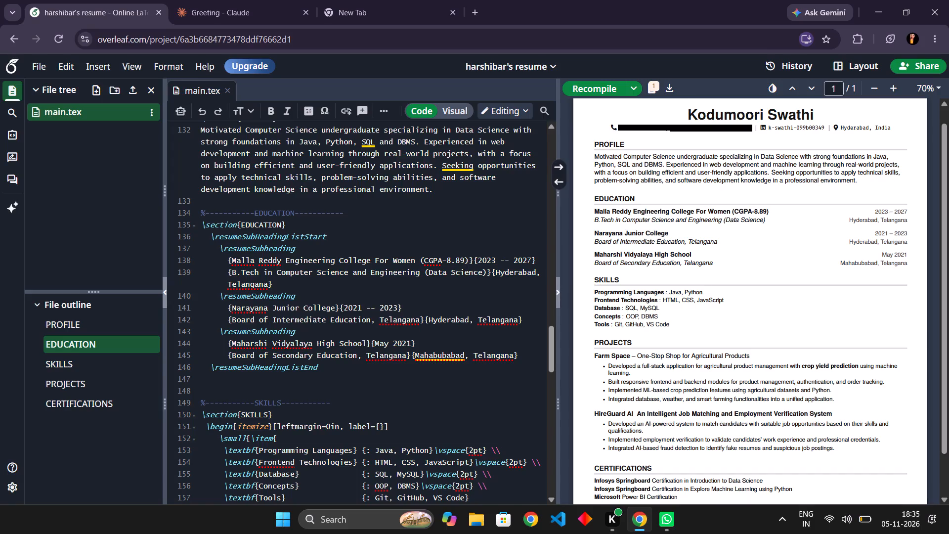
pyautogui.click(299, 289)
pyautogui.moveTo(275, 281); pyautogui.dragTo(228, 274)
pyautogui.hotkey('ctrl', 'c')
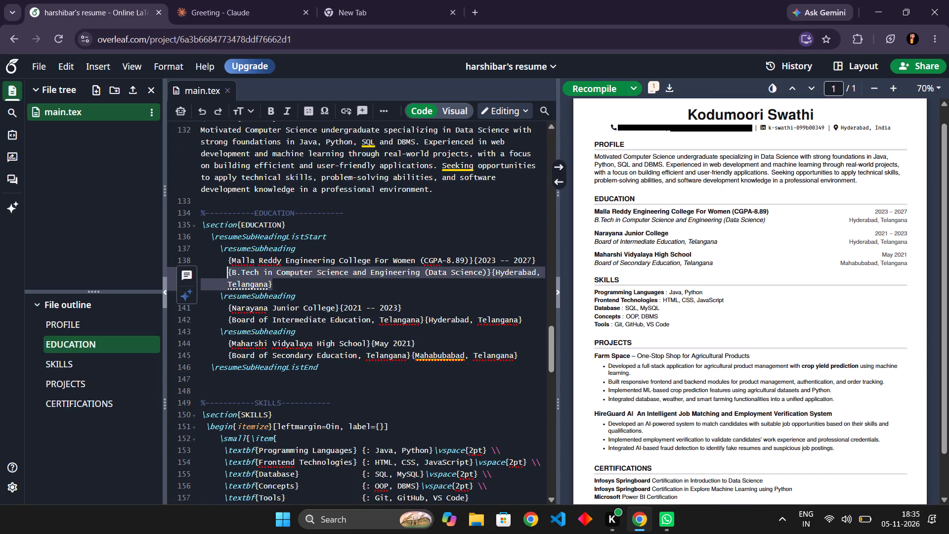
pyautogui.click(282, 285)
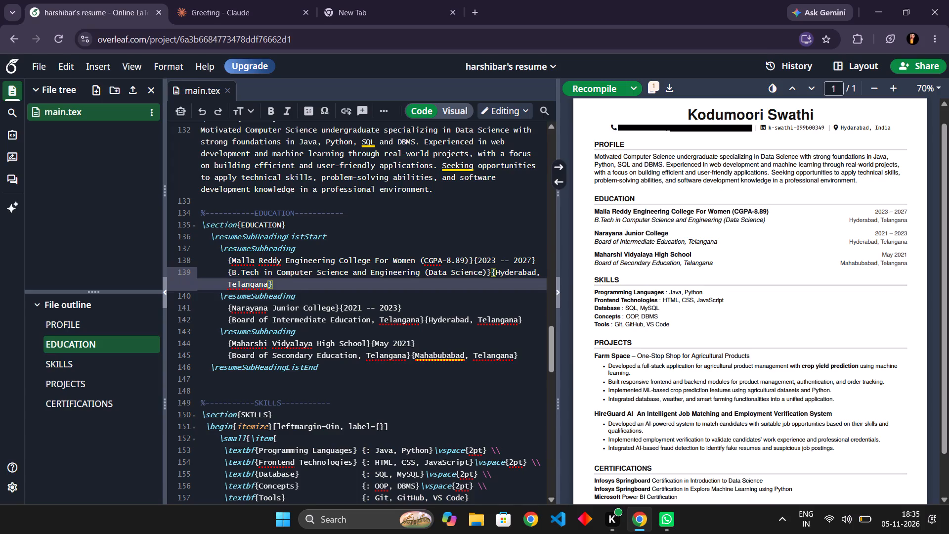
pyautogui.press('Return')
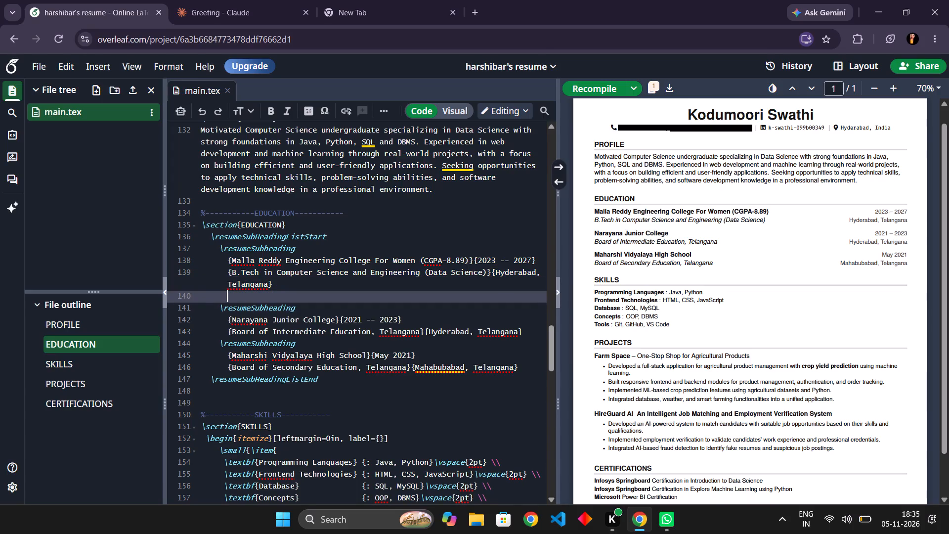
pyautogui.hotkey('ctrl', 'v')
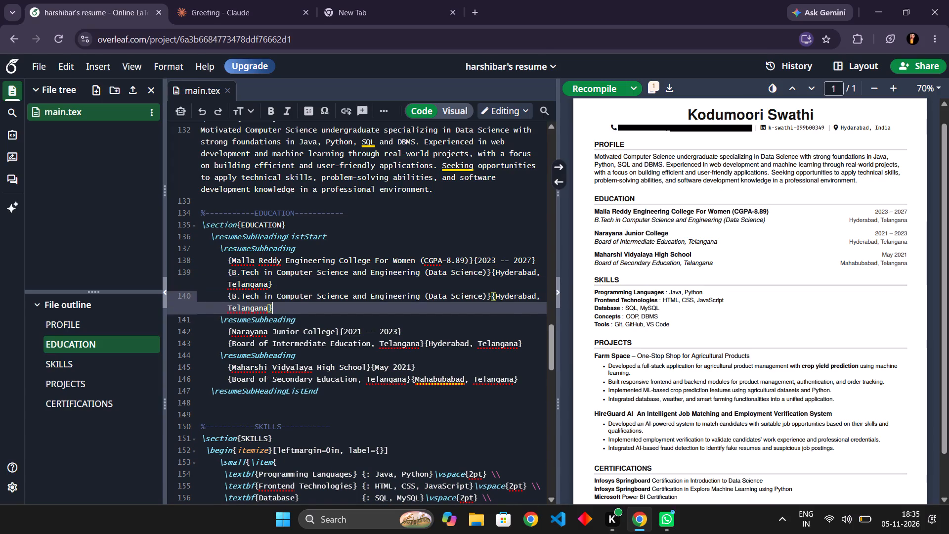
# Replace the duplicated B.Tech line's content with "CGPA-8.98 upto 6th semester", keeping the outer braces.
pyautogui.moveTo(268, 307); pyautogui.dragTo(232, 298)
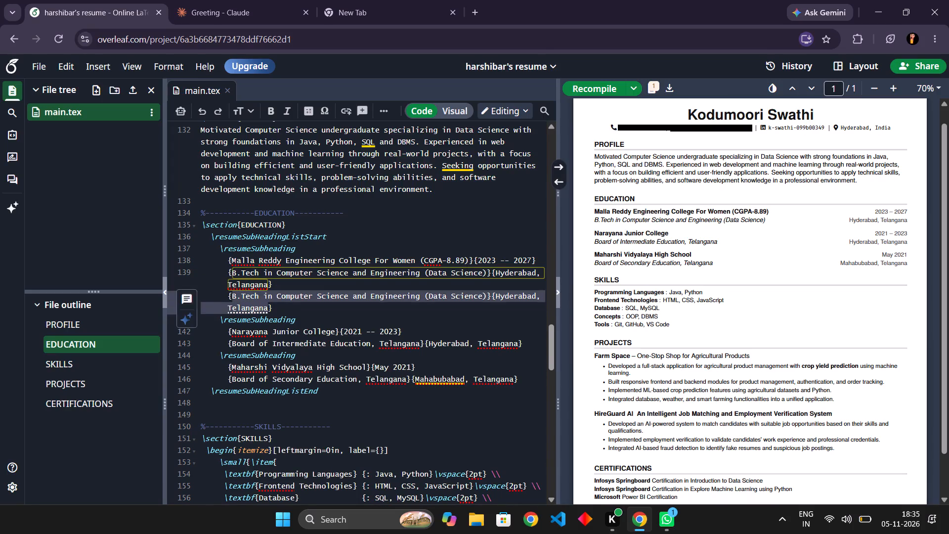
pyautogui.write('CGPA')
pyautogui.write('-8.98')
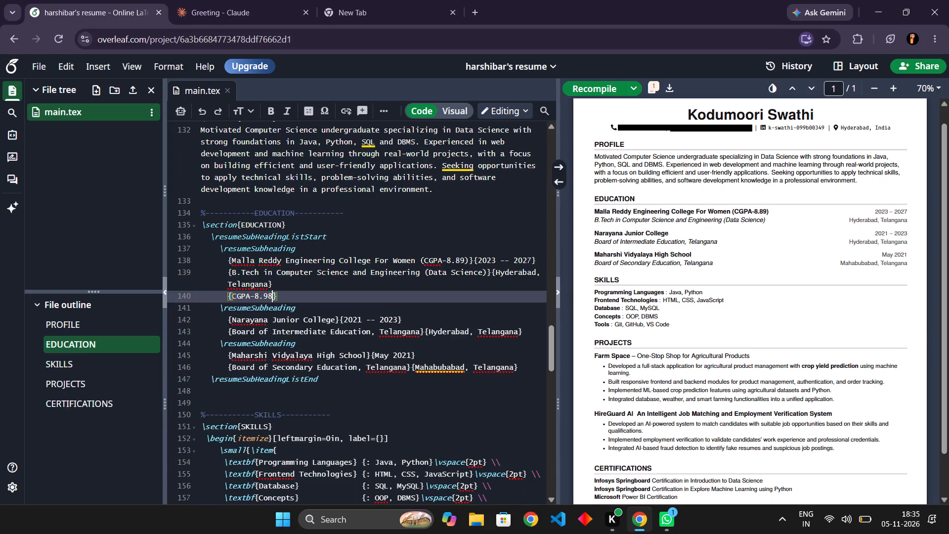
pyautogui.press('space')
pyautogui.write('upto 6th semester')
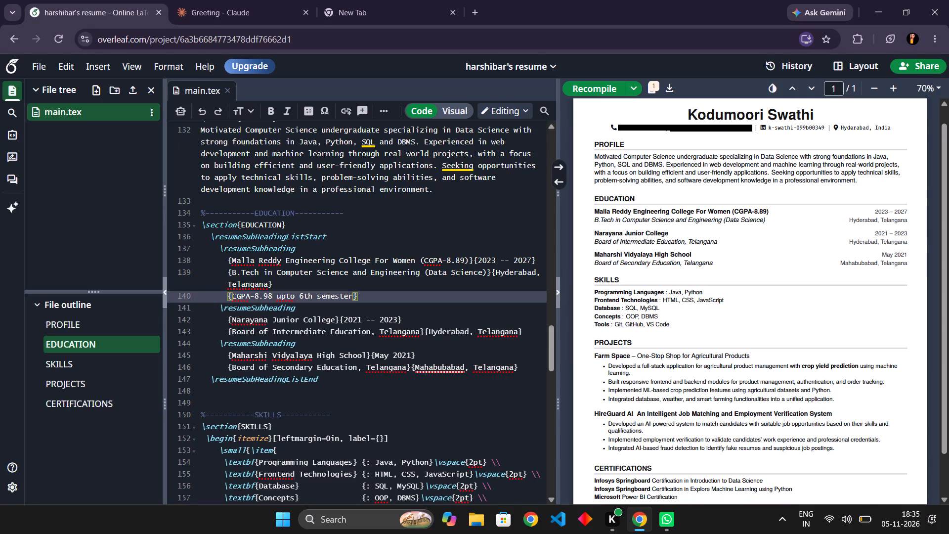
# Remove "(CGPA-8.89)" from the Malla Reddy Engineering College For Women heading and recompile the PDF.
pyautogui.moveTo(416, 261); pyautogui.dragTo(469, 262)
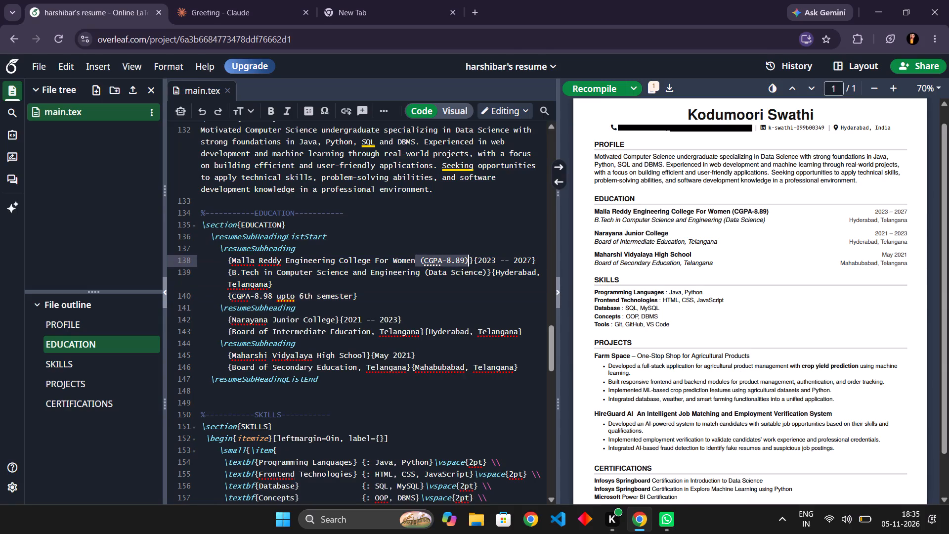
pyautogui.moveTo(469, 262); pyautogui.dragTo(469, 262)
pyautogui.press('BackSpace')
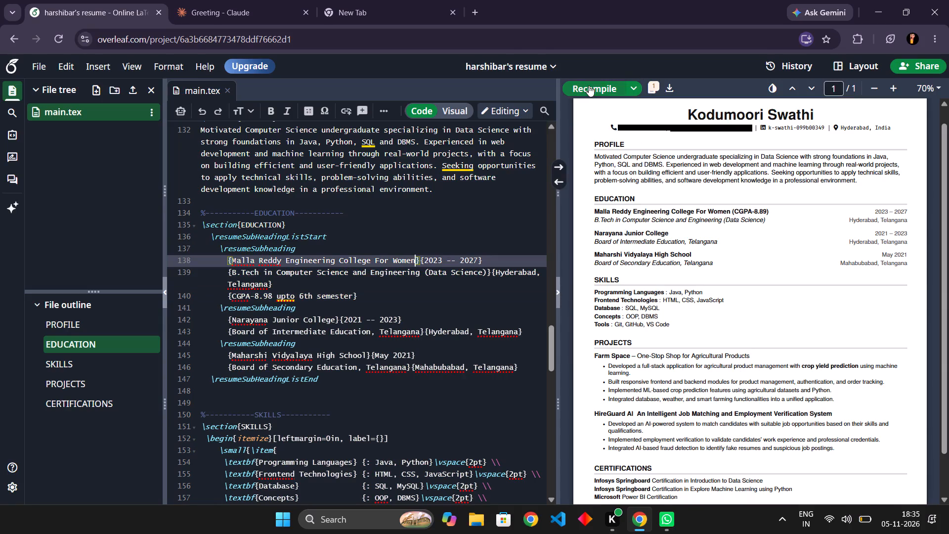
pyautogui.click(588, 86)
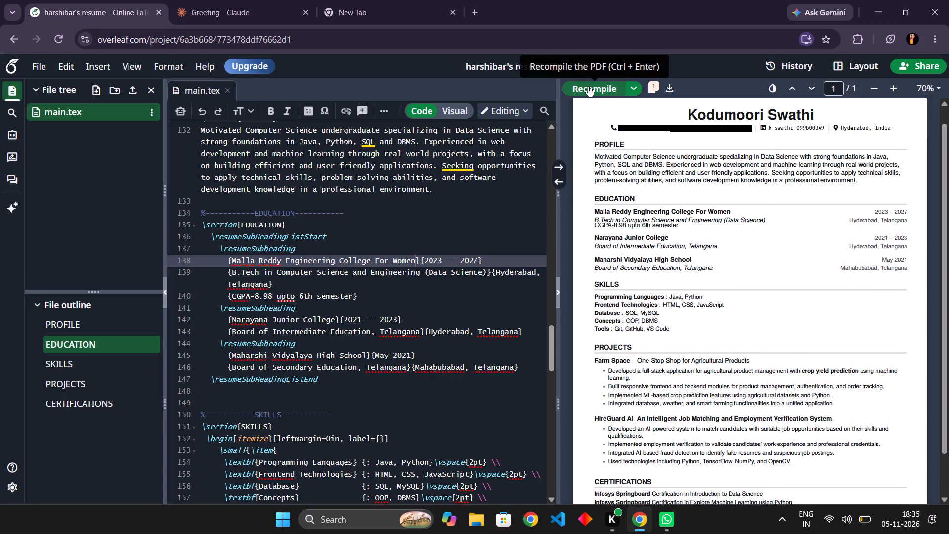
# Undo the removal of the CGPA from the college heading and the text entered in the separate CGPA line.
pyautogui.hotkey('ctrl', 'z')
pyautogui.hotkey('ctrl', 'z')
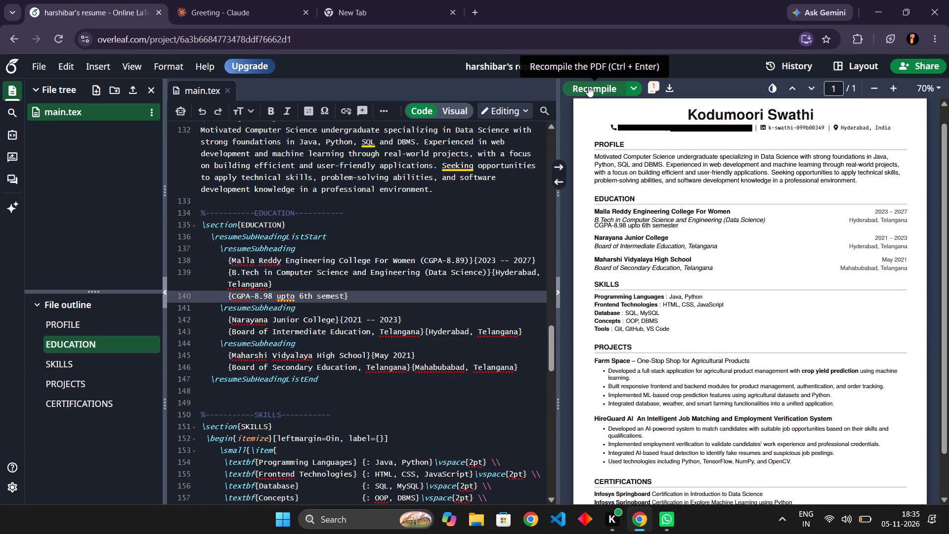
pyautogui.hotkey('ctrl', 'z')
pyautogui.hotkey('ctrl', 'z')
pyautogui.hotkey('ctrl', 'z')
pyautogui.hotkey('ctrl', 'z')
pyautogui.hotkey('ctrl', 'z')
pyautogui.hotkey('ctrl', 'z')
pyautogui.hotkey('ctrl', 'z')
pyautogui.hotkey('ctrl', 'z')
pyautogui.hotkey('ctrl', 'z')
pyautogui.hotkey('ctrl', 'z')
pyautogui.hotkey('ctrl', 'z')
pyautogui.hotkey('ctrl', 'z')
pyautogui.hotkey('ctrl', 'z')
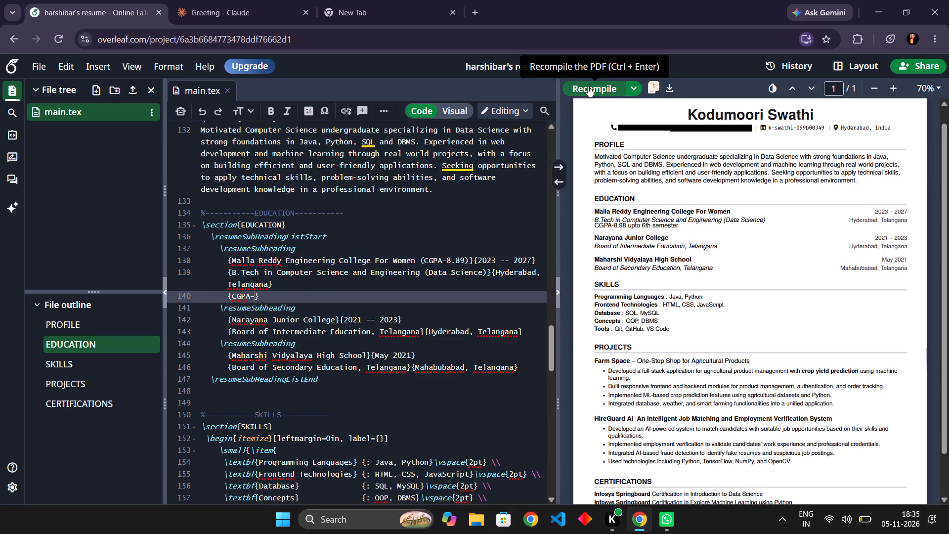
# Undo the remaining edits that added a separate CGPA line below the B.Tech entry, then recompile the PDF and check the page.
pyautogui.hotkey('ctrl', 'z')
pyautogui.hotkey('ctrl', 'z')
pyautogui.hotkey('ctrl', 'z')
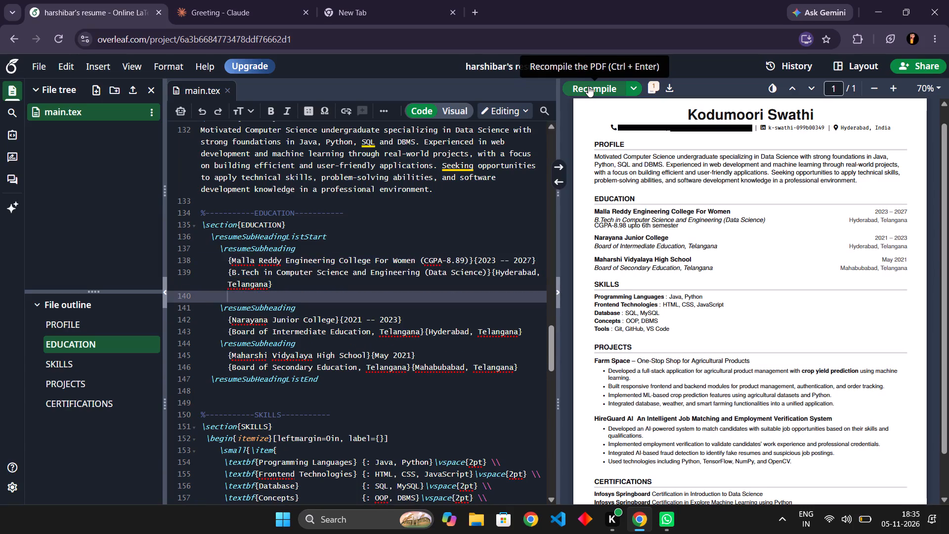
pyautogui.hotkey('ctrl', 'z')
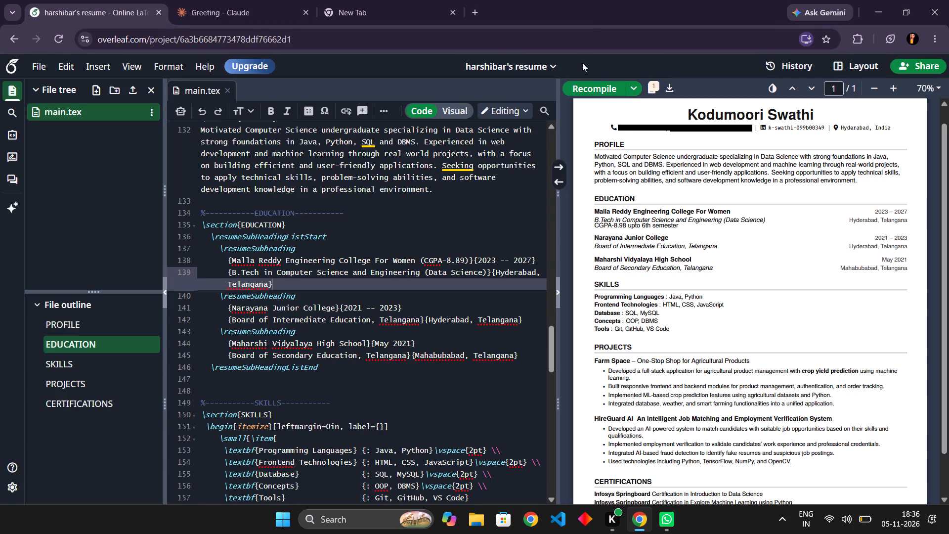
pyautogui.click(592, 87)
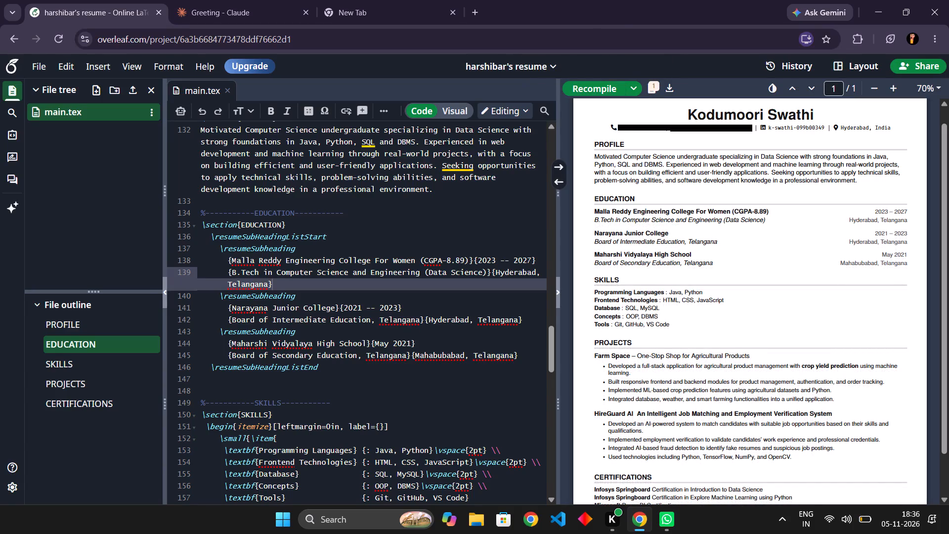
pyautogui.scroll(-1, 665, 229)
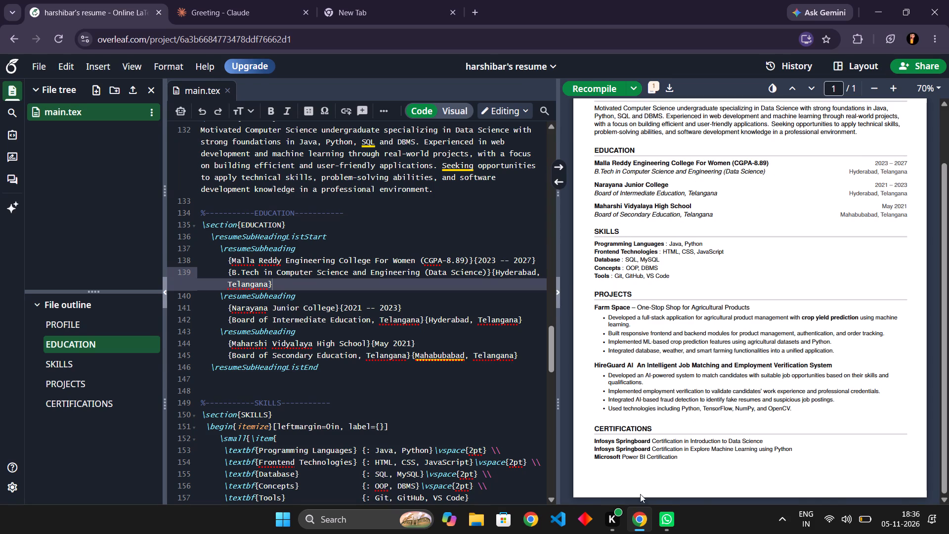
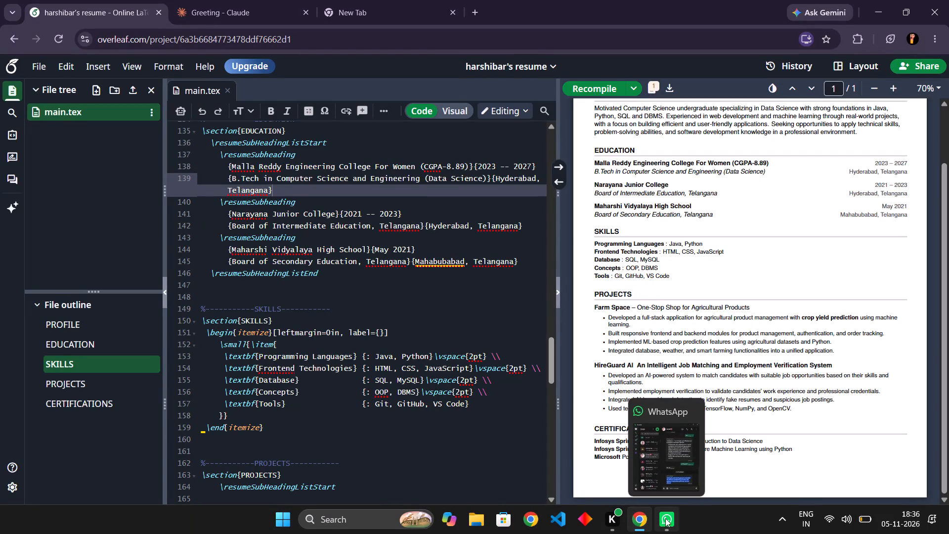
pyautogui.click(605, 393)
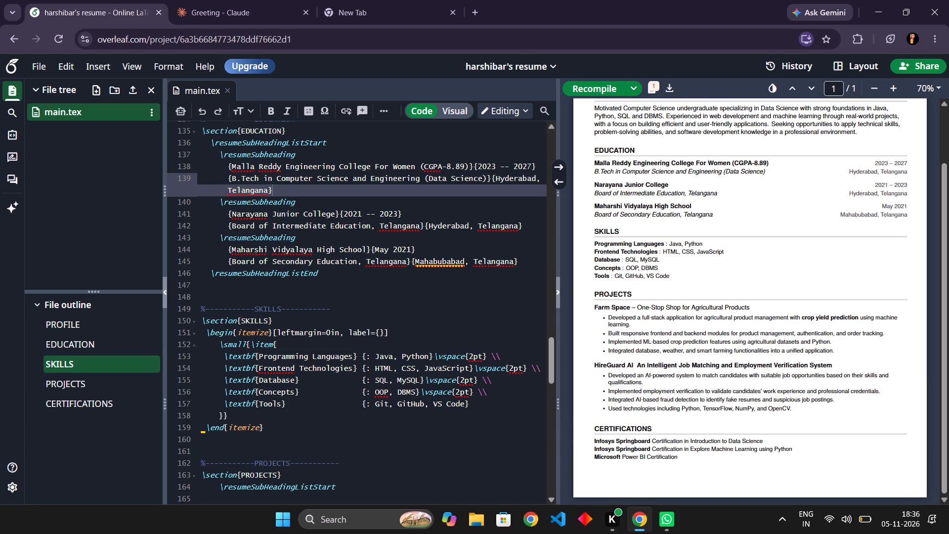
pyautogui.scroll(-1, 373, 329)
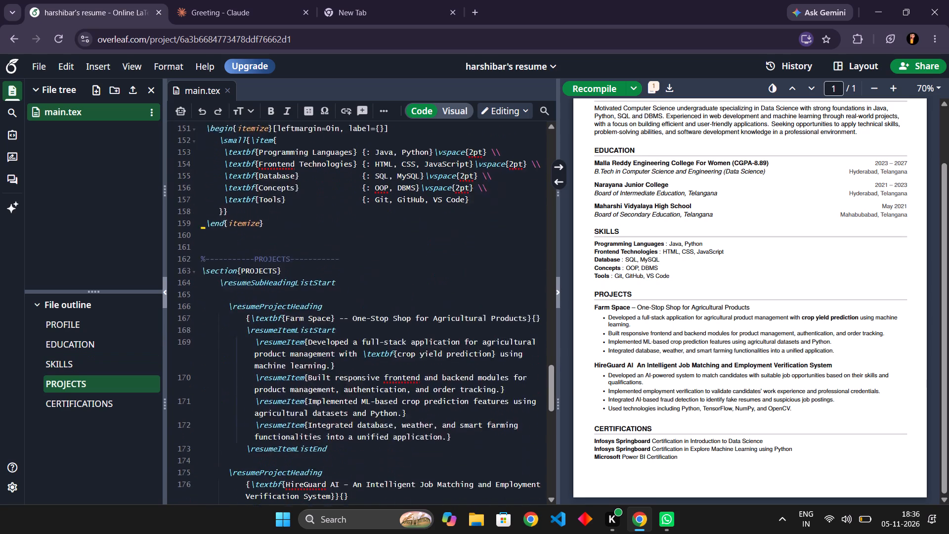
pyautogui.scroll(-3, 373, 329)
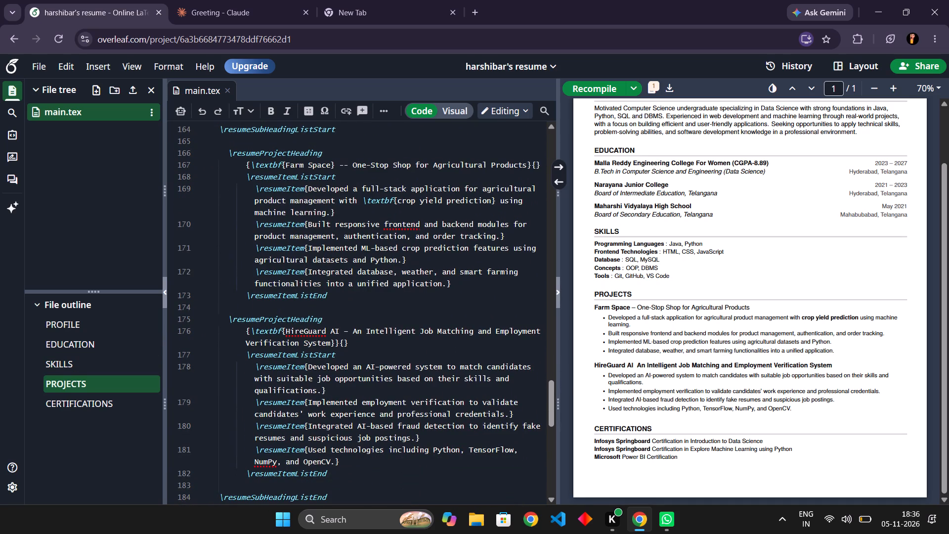
# Replace the last HireGuard AI bullet's text with "Designed a user-friendly platform to simplify recruitment, improve hiring accuracy, and enhance trust between employers and job seekers.".
pyautogui.moveTo(309, 449); pyautogui.dragTo(331, 465)
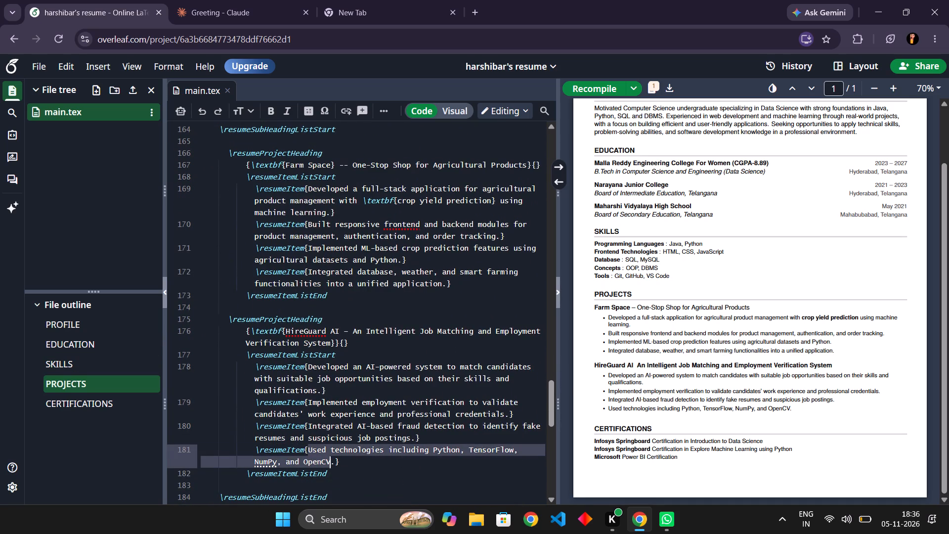
pyautogui.moveTo(331, 465); pyautogui.dragTo(334, 461)
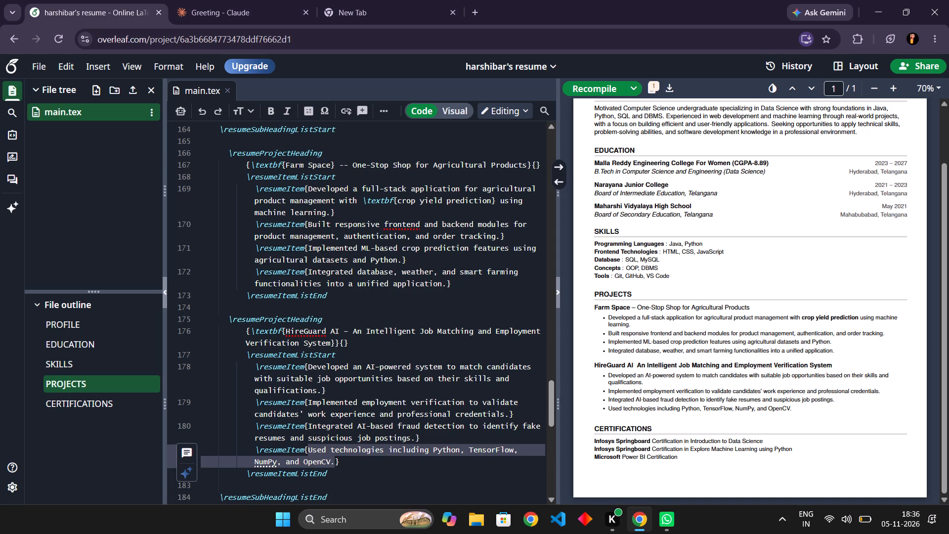
pyautogui.hotkey('ctrl', 'v')
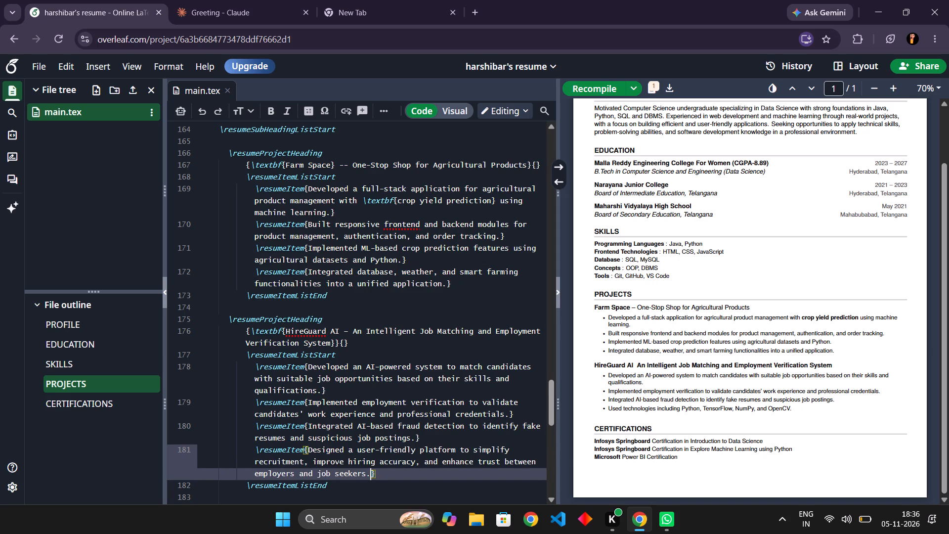
# Copy the "Designed a user-friendly platform" bullet onto a new line directly after the first HireGuard AI bullet.
pyautogui.moveTo(384, 475); pyautogui.dragTo(254, 448)
pyautogui.hotkey('ctrl', 'c')
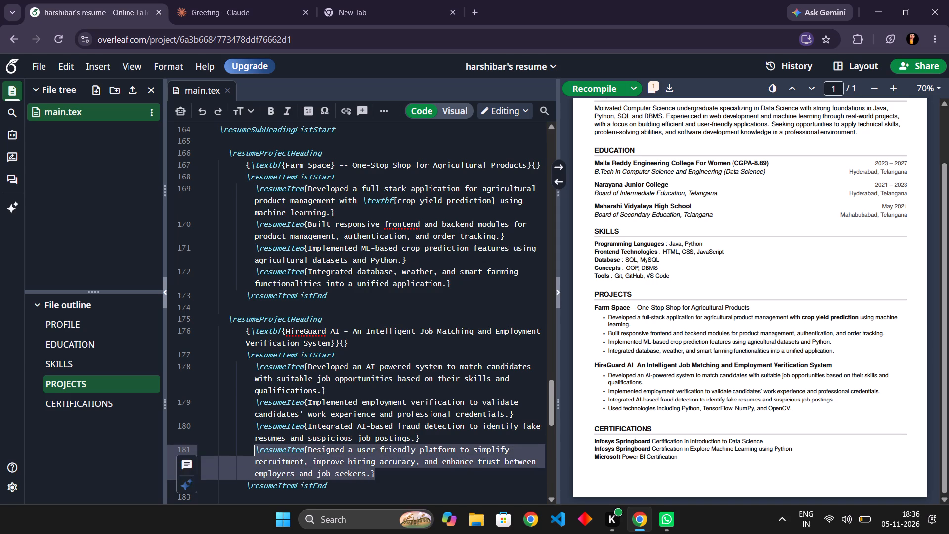
pyautogui.click(334, 389)
pyautogui.press('Return')
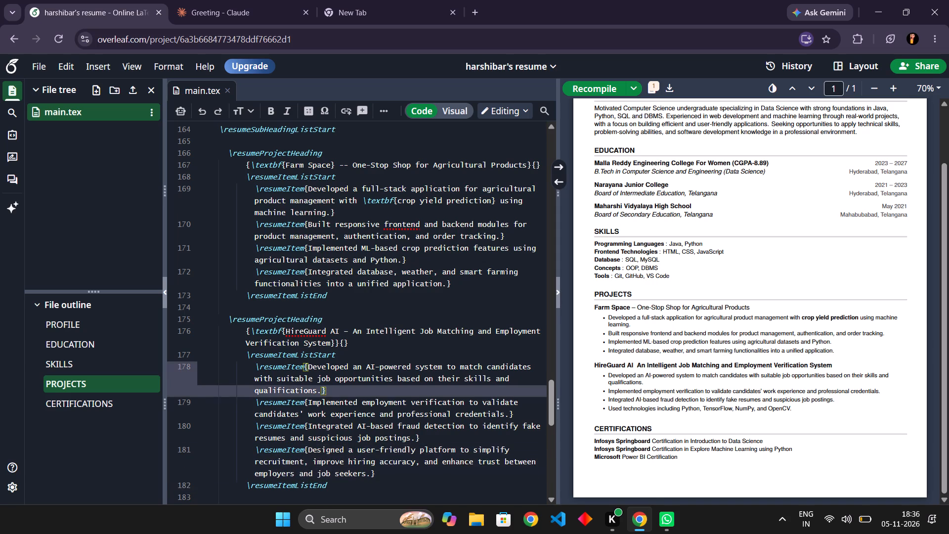
pyautogui.hotkey('ctrl', 'v')
# Delete the duplicate "Designed a user-friendly platform" bullet at the end of the HireGuard AI list and recompile the PDF.
pyautogui.scroll(-1, 334, 389)
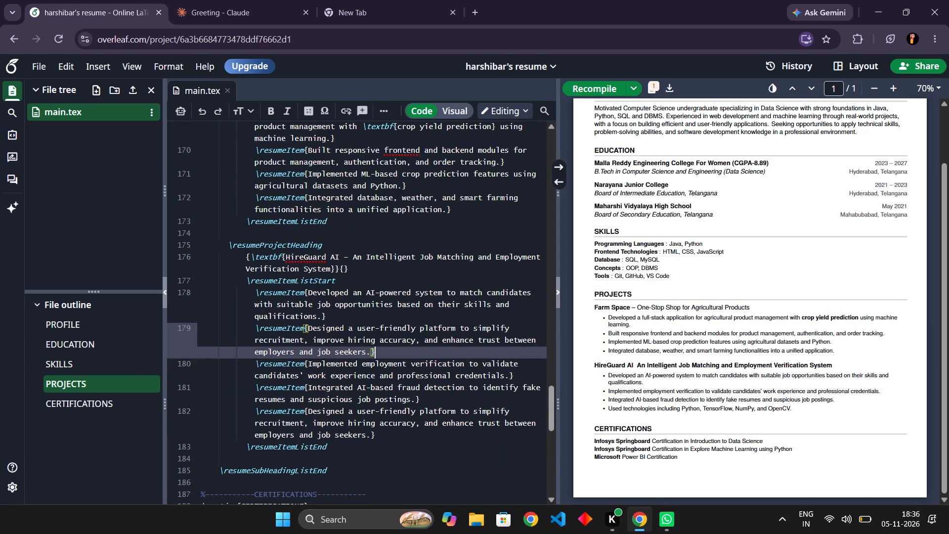
pyautogui.moveTo(378, 436); pyautogui.dragTo(256, 414)
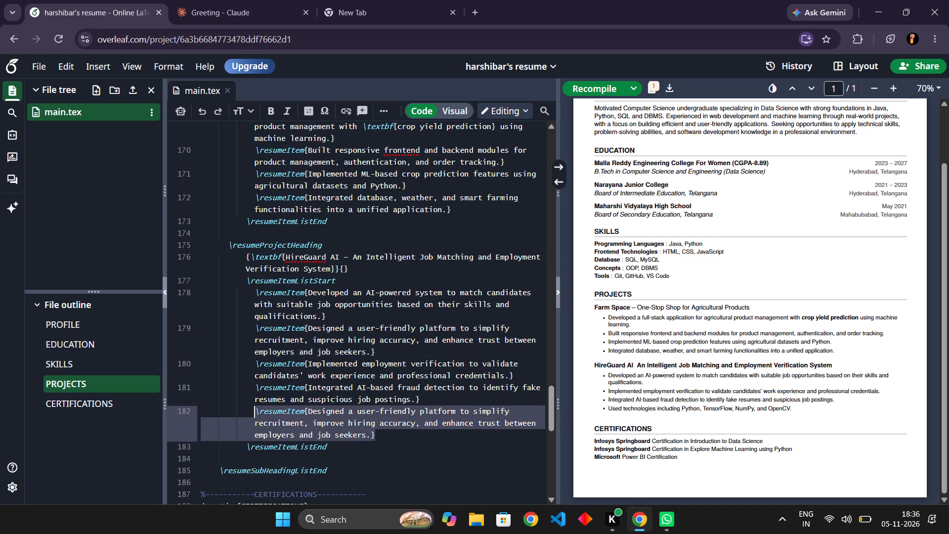
pyautogui.press('BackSpace')
pyautogui.press('BackSpace')
pyautogui.press('BackSpace')
pyautogui.press('BackSpace')
pyautogui.press('BackSpace')
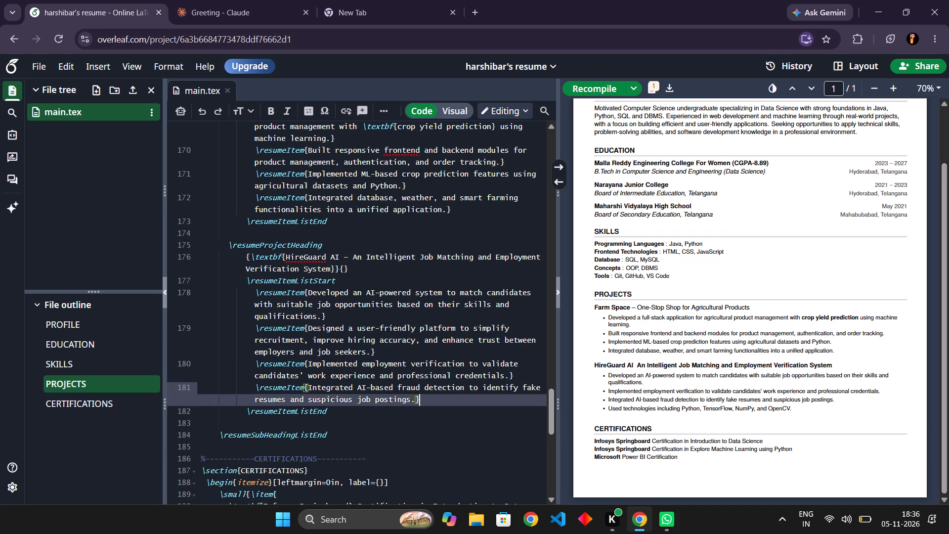
pyautogui.click(584, 93)
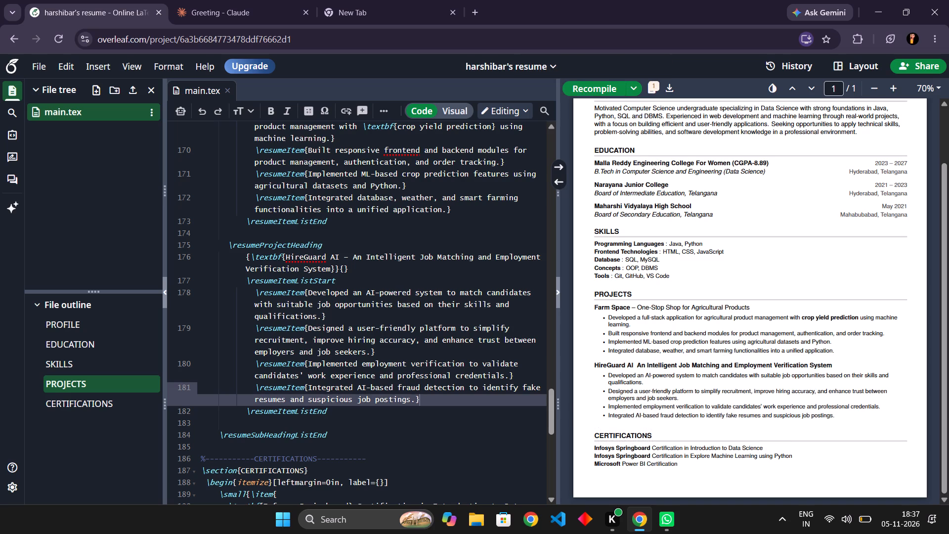
# Review the compiled resume preview from the PROFILE section through CERTIFICATIONS, along with the PROJECTS source code.
pyautogui.scroll(1, 691, 198)
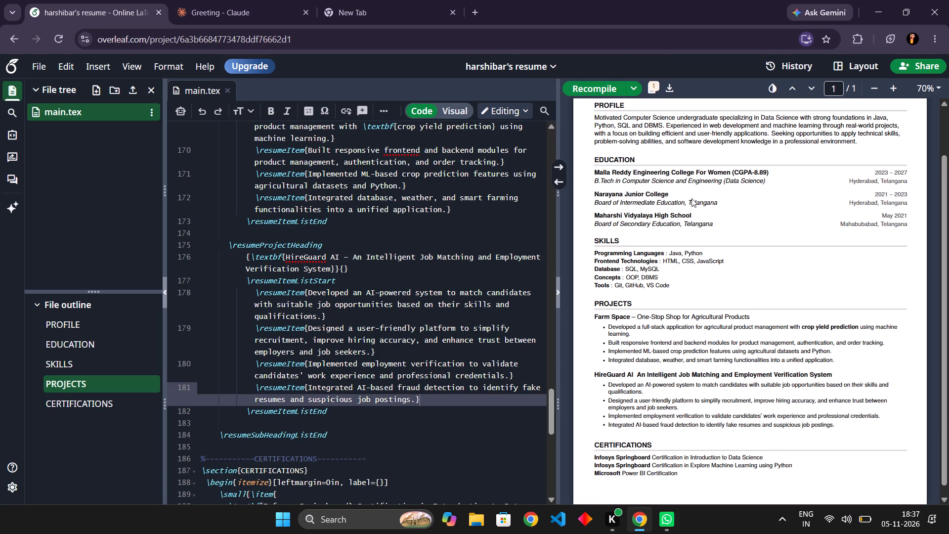
pyautogui.scroll(4, 691, 198)
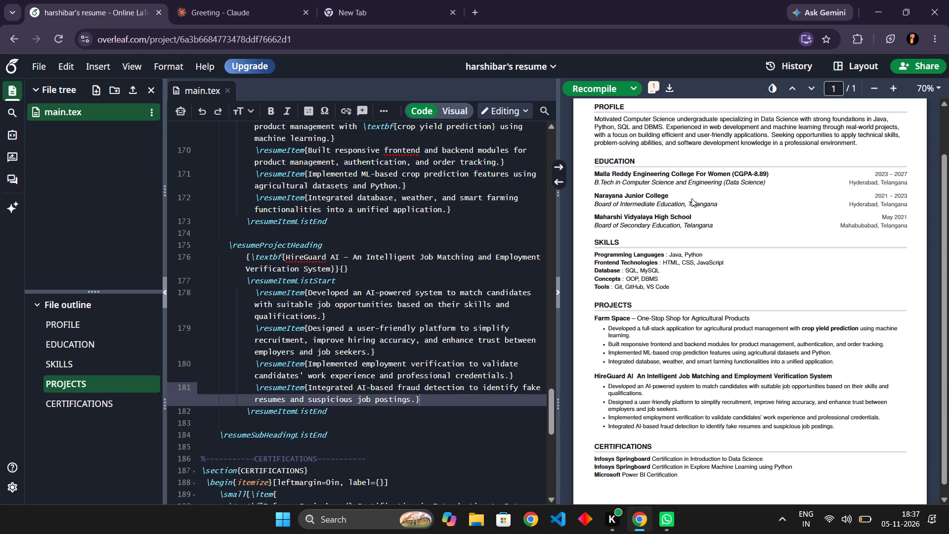
pyautogui.scroll(2, 691, 198)
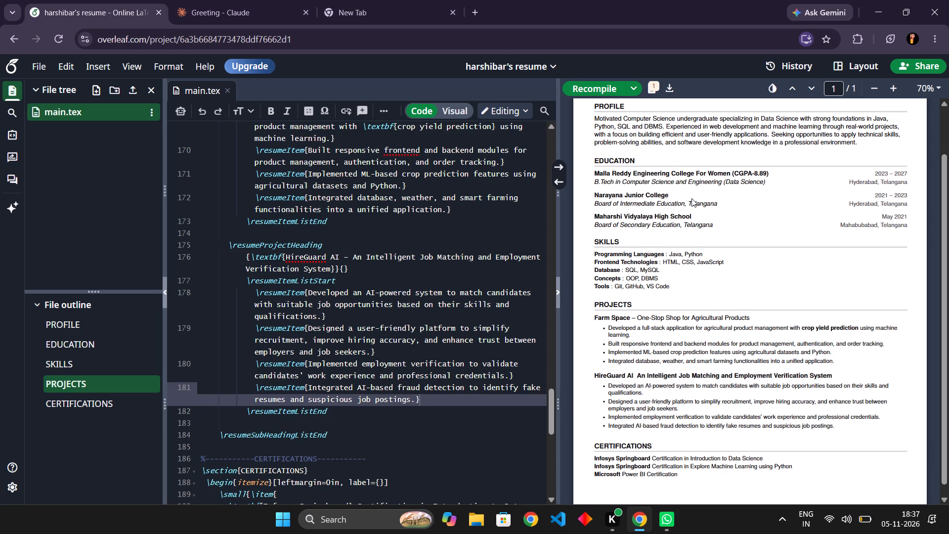
pyautogui.scroll(3, 691, 198)
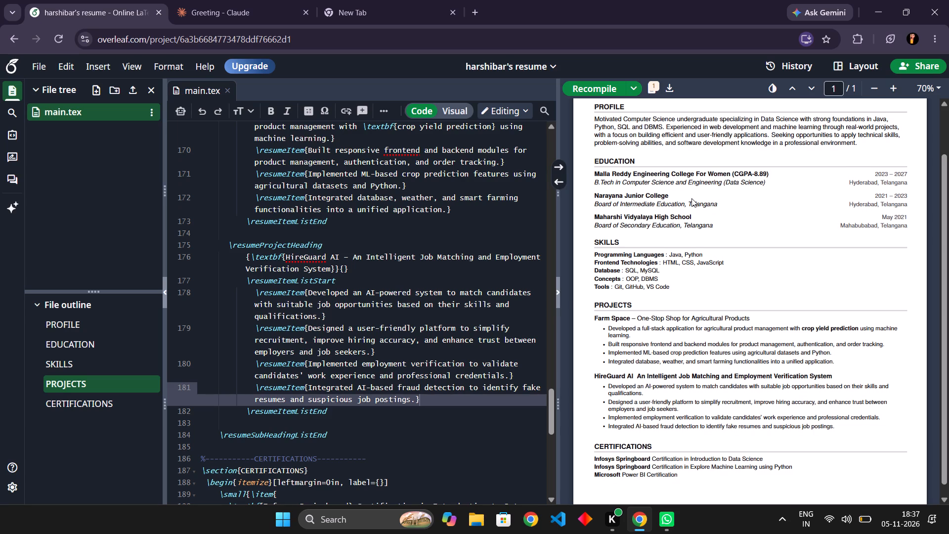
pyautogui.scroll(1, 691, 198)
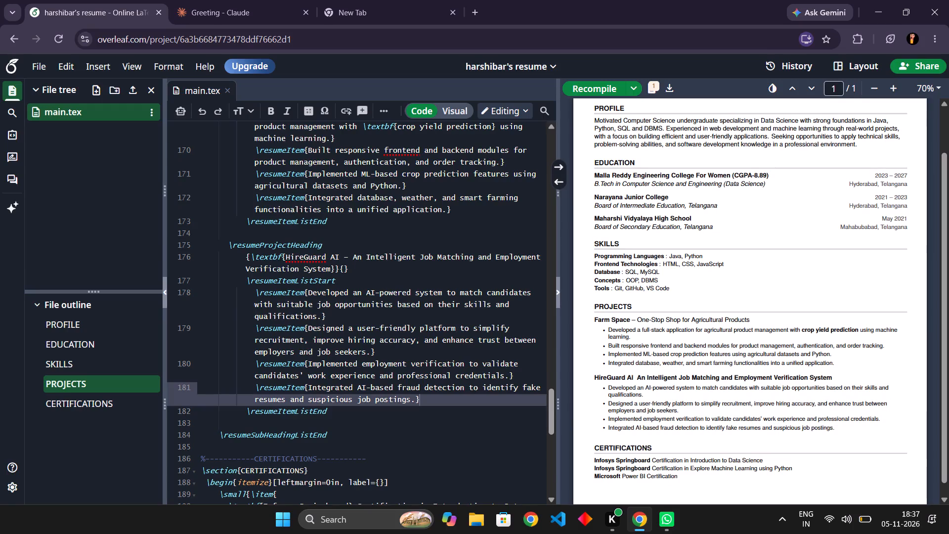
pyautogui.scroll(1, 428, 235)
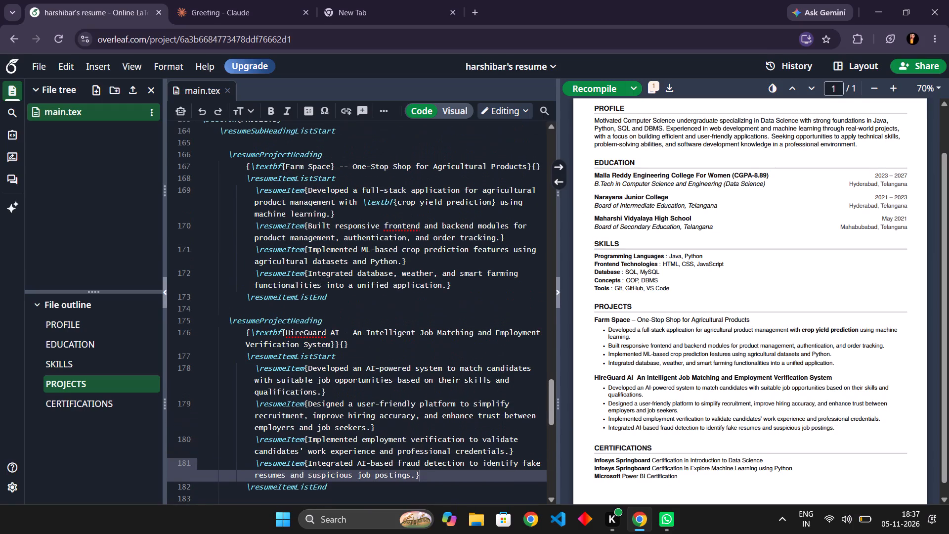
pyautogui.scroll(1, 677, 248)
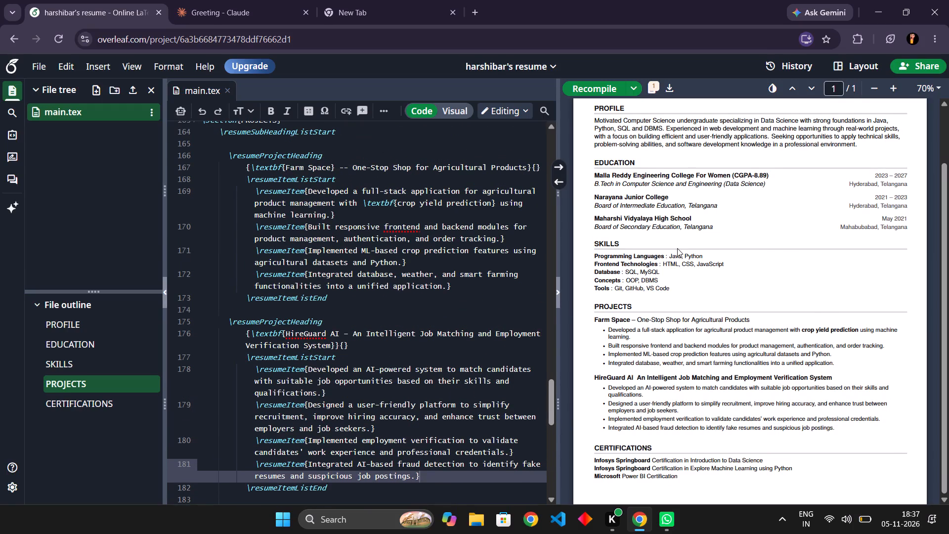
pyautogui.scroll(1, 677, 248)
pyautogui.scroll(-4, 677, 248)
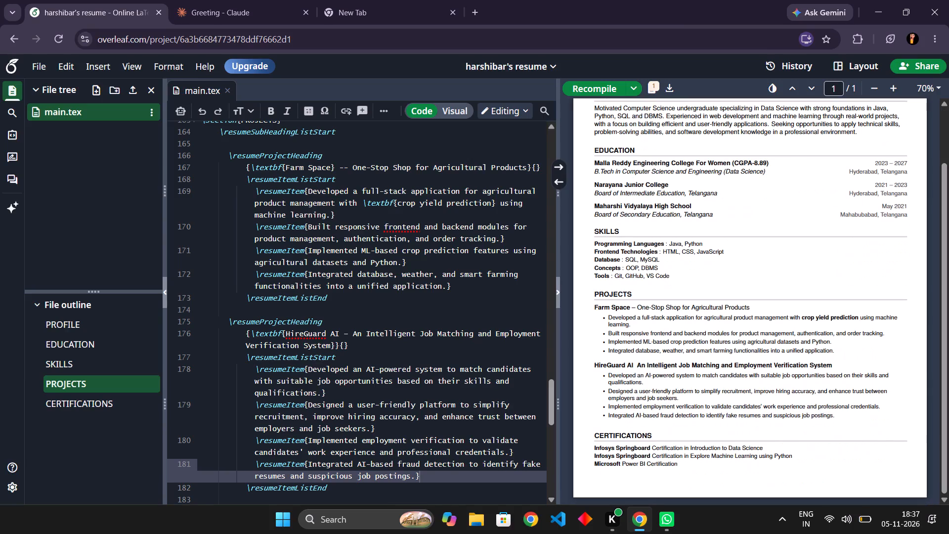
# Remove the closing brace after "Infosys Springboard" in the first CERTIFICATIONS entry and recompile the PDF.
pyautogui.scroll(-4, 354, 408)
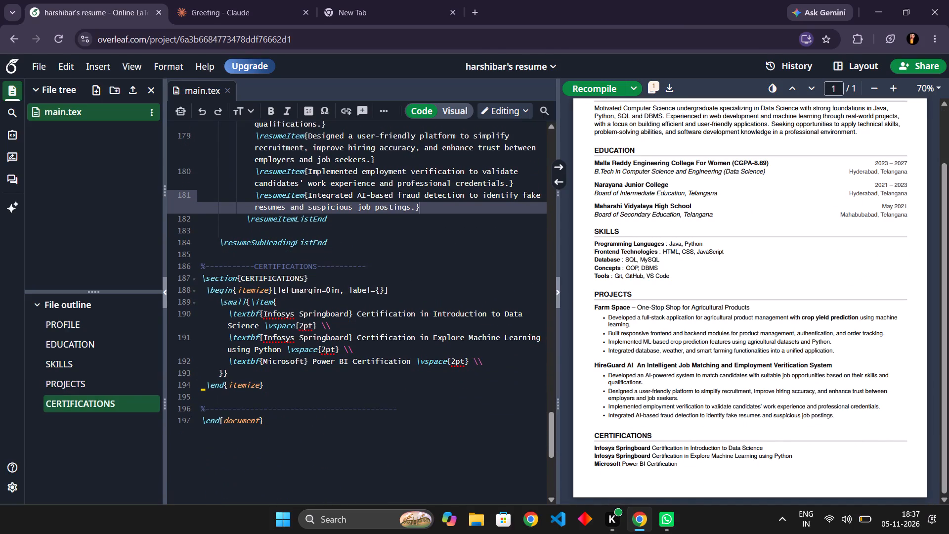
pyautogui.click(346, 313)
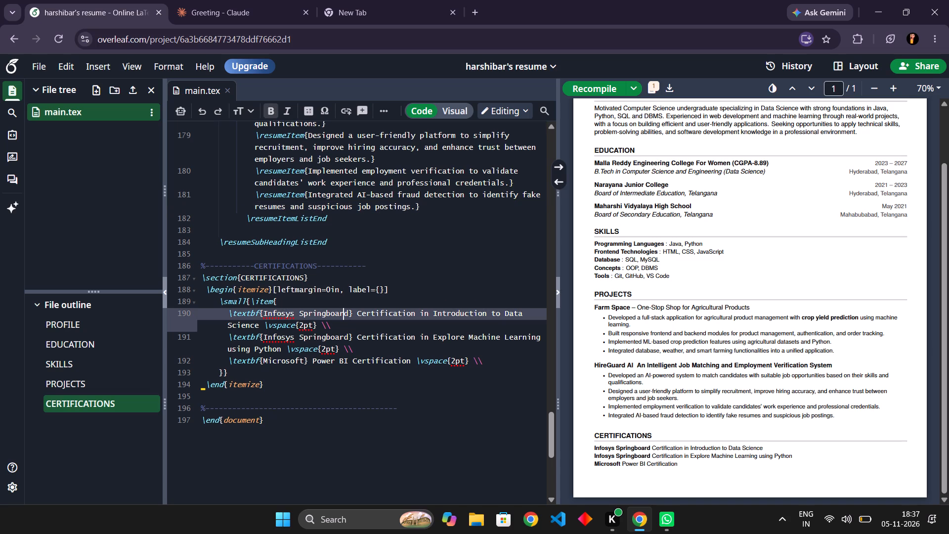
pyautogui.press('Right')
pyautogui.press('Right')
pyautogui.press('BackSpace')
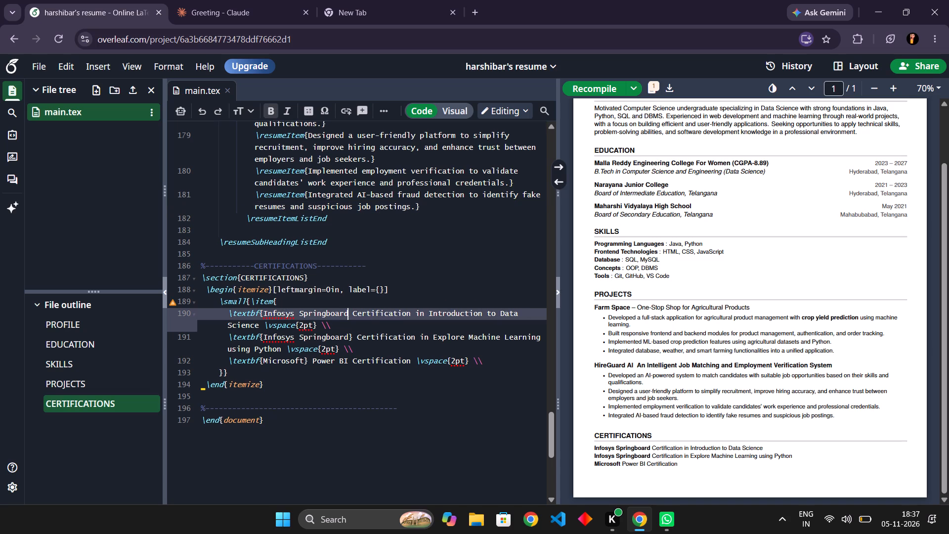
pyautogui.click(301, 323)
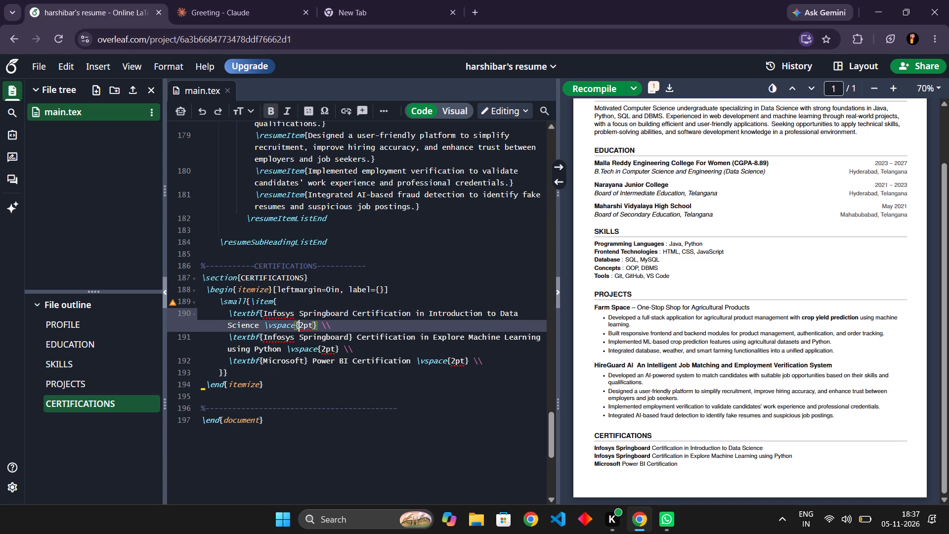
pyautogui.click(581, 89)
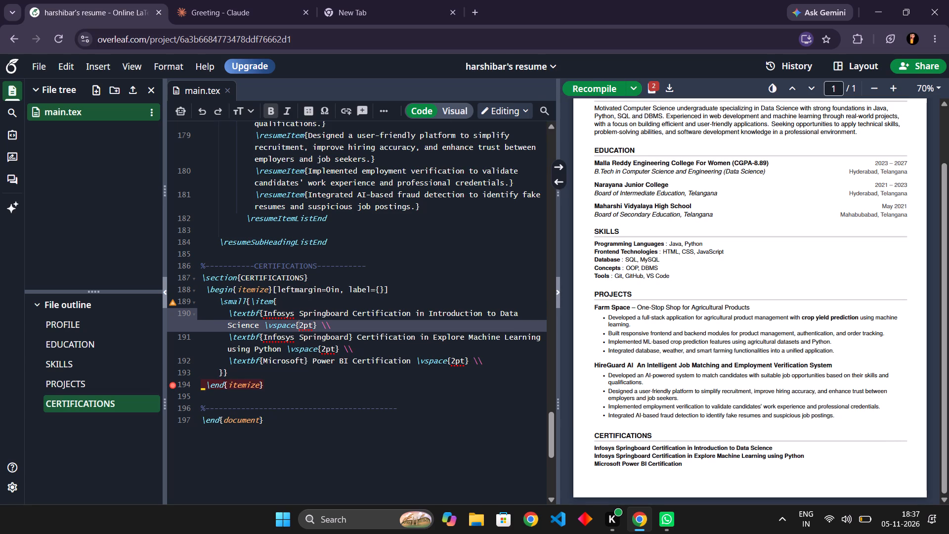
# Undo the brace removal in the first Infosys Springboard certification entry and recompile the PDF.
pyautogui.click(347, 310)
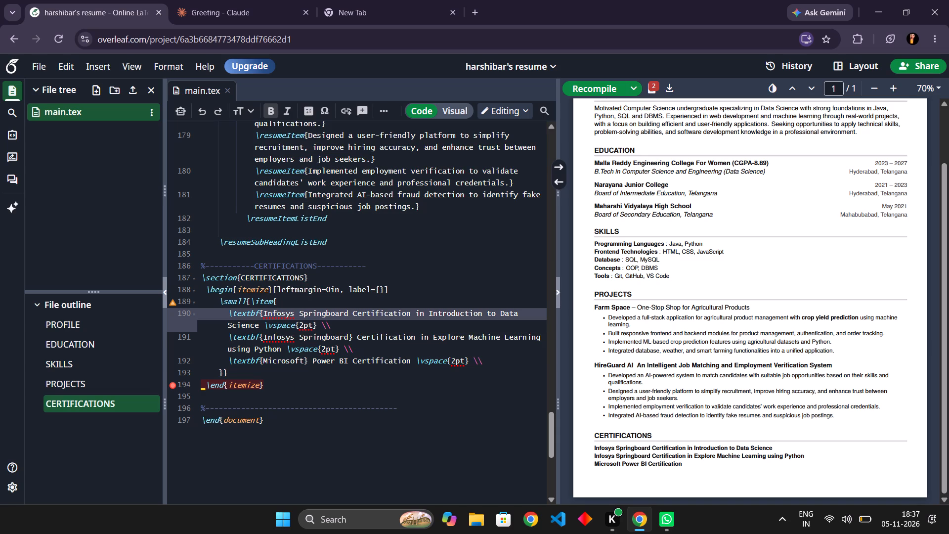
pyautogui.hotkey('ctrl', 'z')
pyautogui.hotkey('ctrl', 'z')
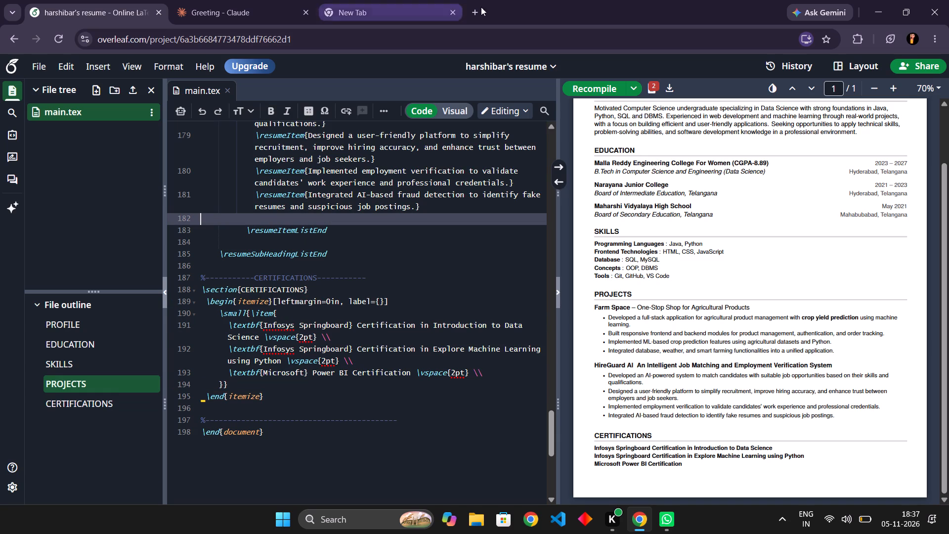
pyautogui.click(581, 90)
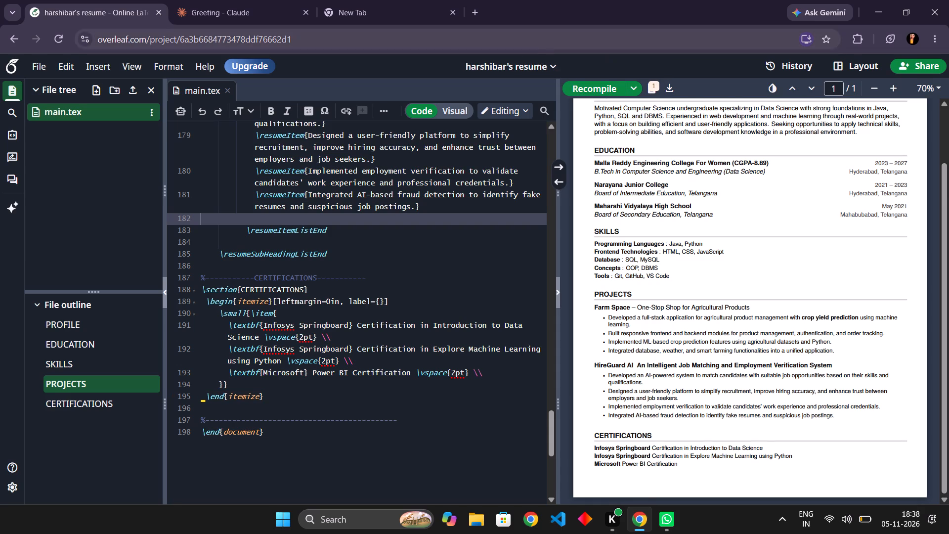
# Rename the project to "Swathi resume".
pyautogui.click(551, 60)
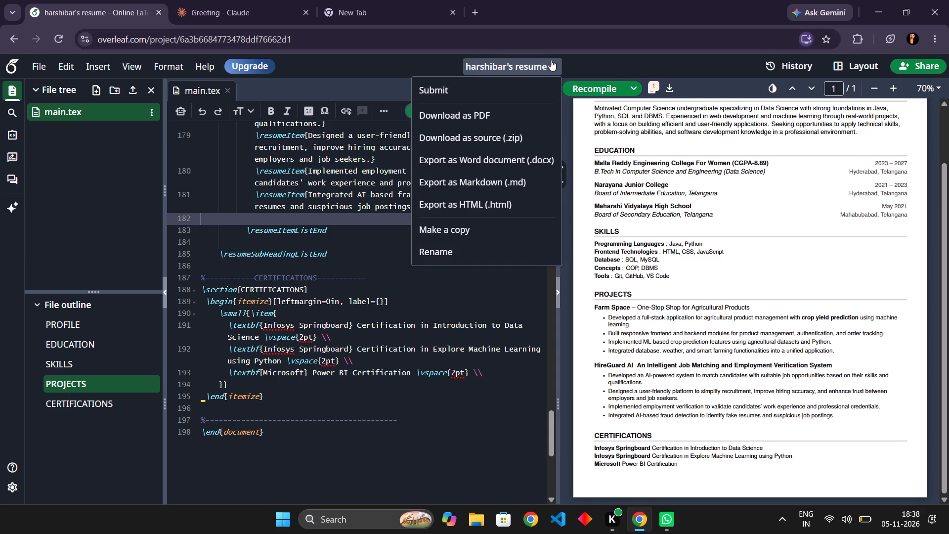
pyautogui.click(469, 253)
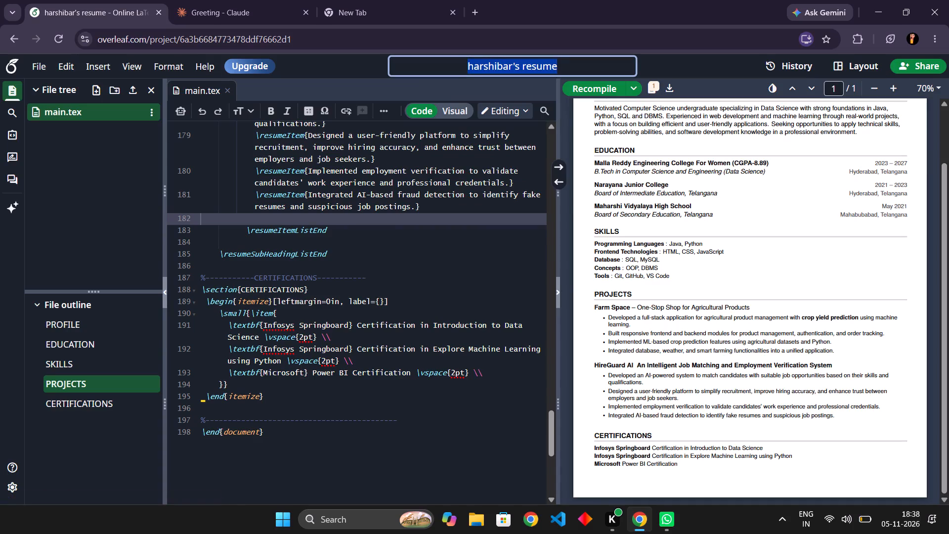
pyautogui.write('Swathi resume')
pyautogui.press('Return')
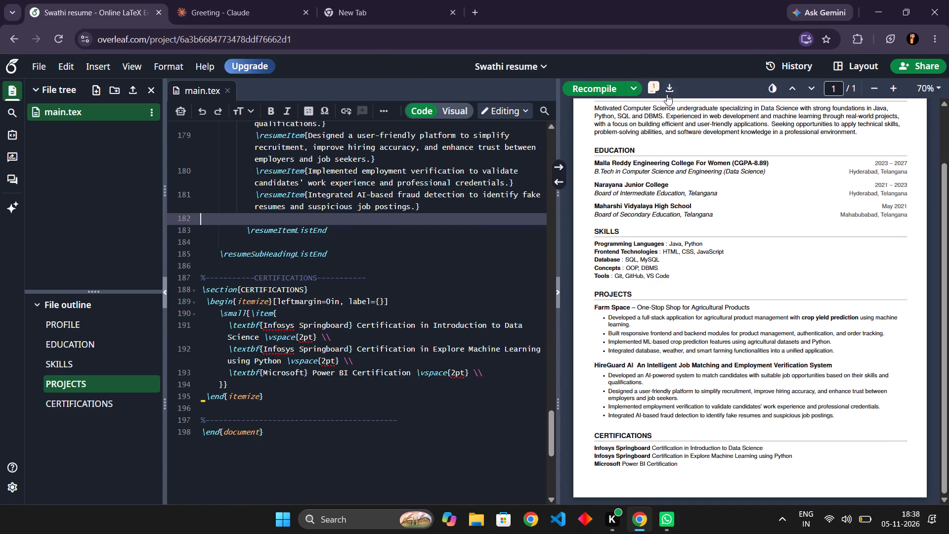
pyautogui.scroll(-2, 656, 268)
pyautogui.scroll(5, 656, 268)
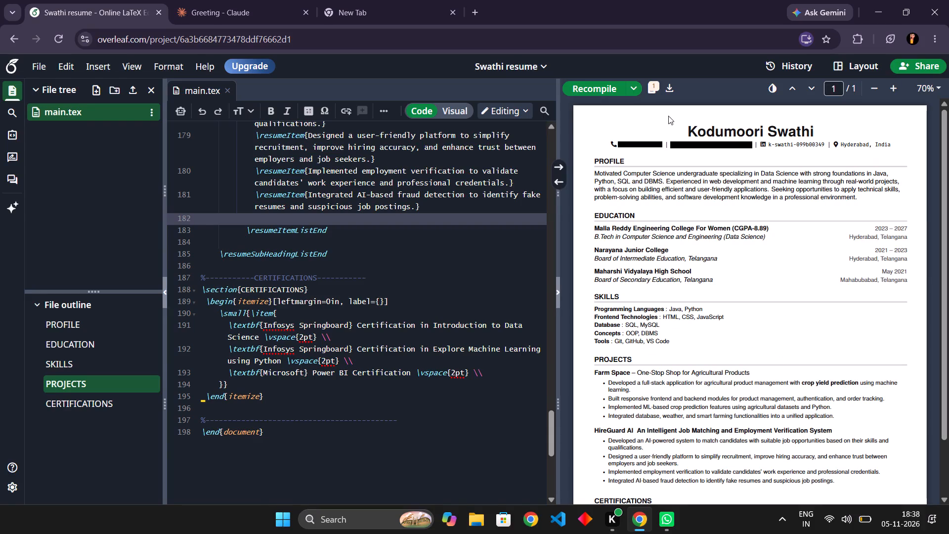
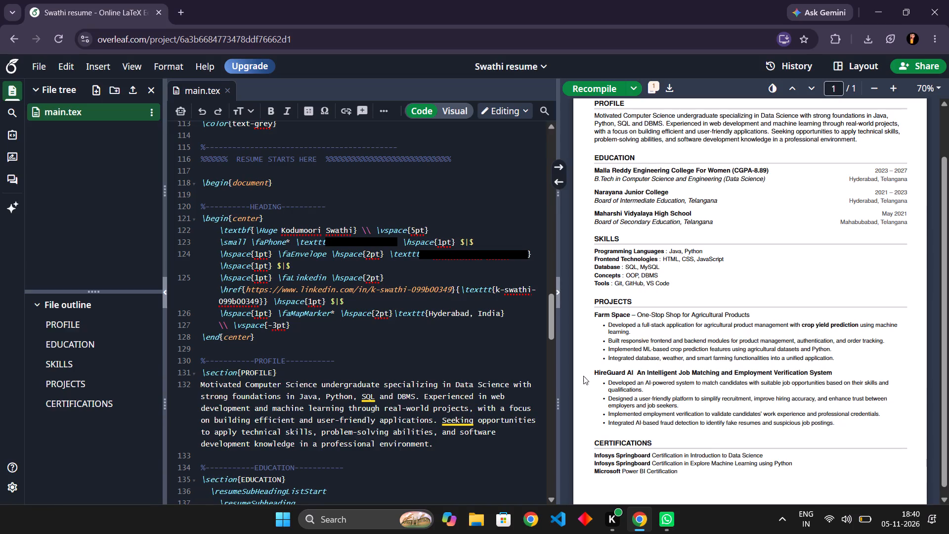
# Limit the bold formatting in the second project's heading to "HireGuard AI", remove the surplus closing brace, and recompile the resume.
pyautogui.scroll(1, 664, 331)
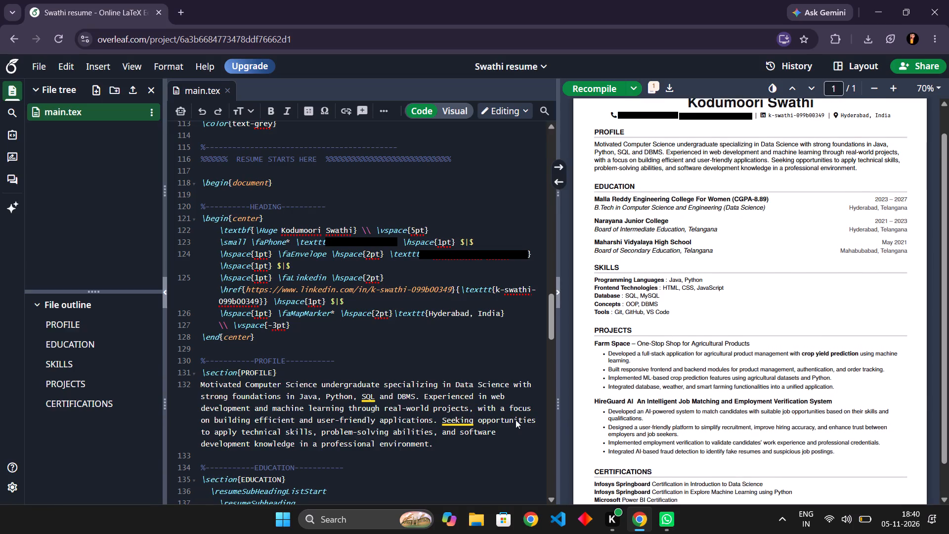
pyautogui.scroll(-4, 346, 370)
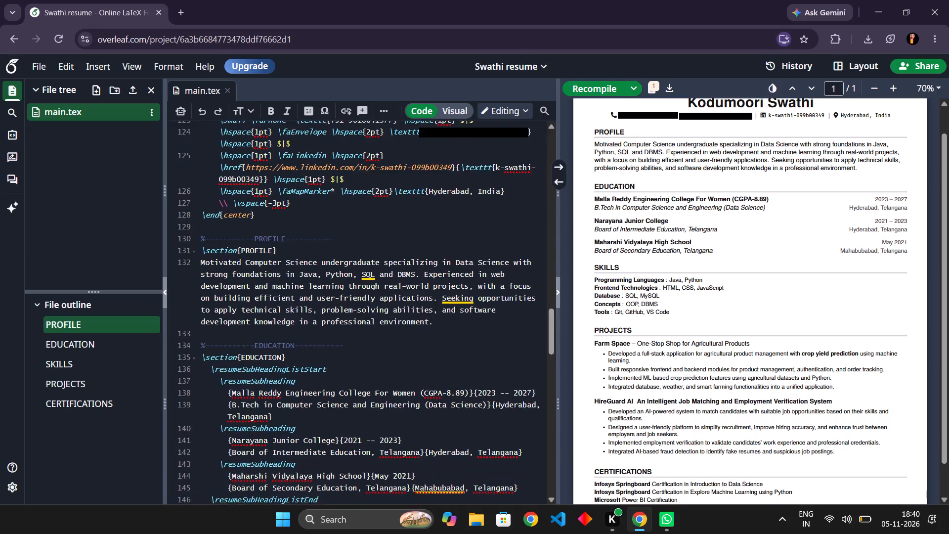
pyautogui.scroll(-6, 346, 370)
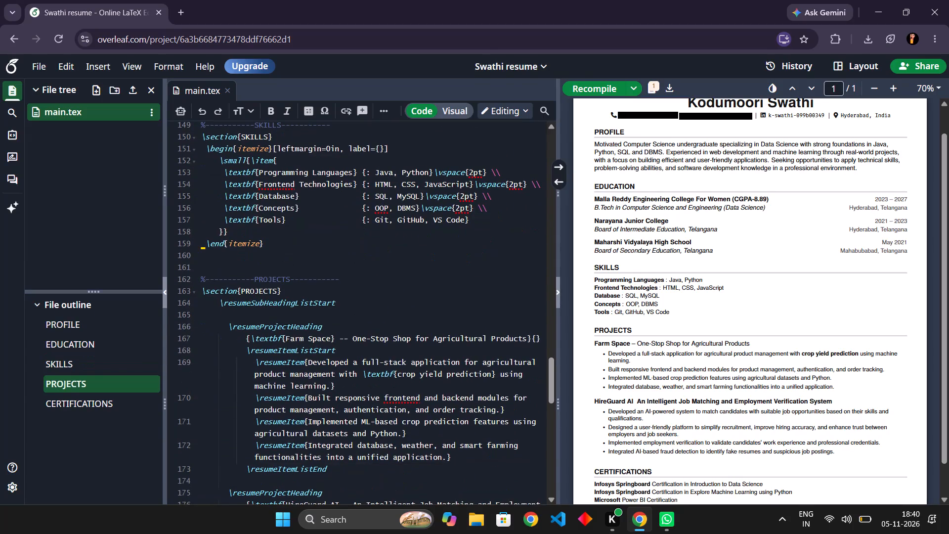
pyautogui.scroll(-1, 357, 428)
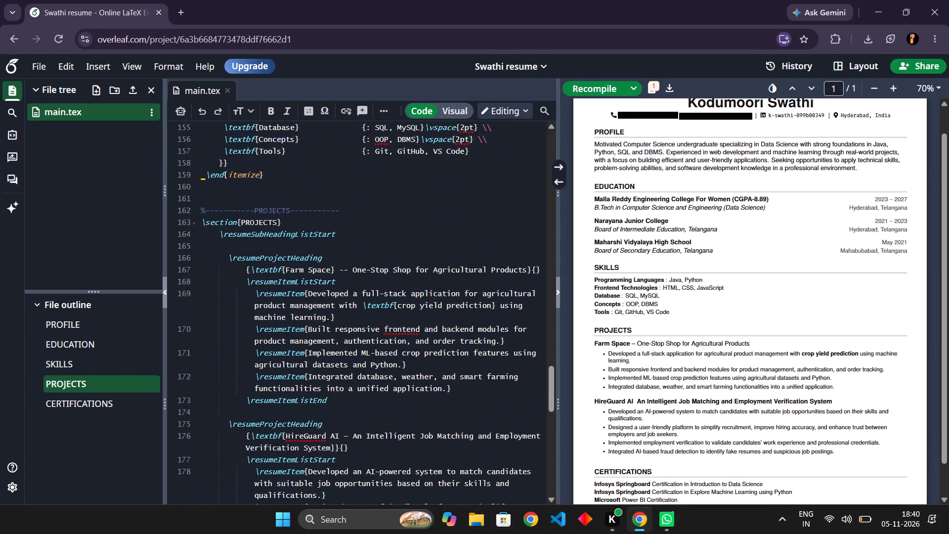
pyautogui.click(340, 432)
pyautogui.hotkey('shift', '}')
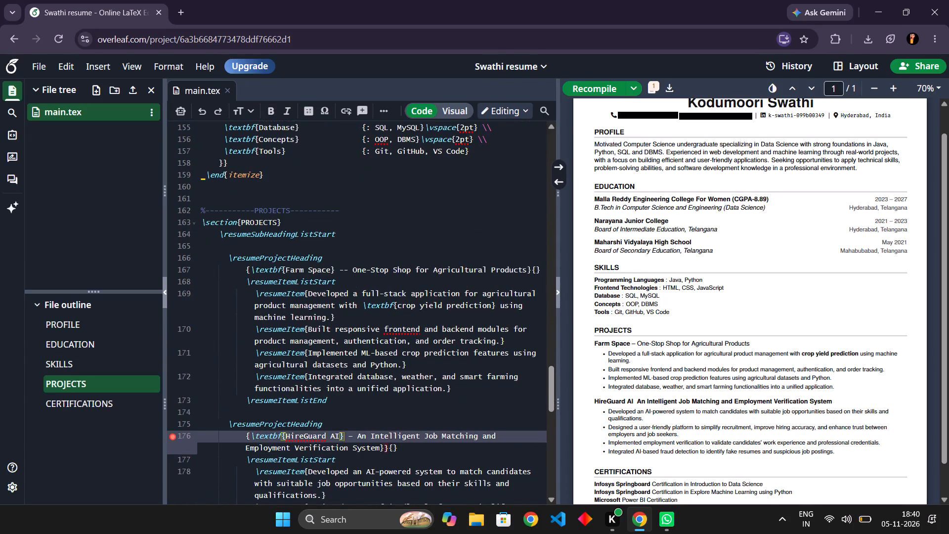
pyautogui.click(388, 449)
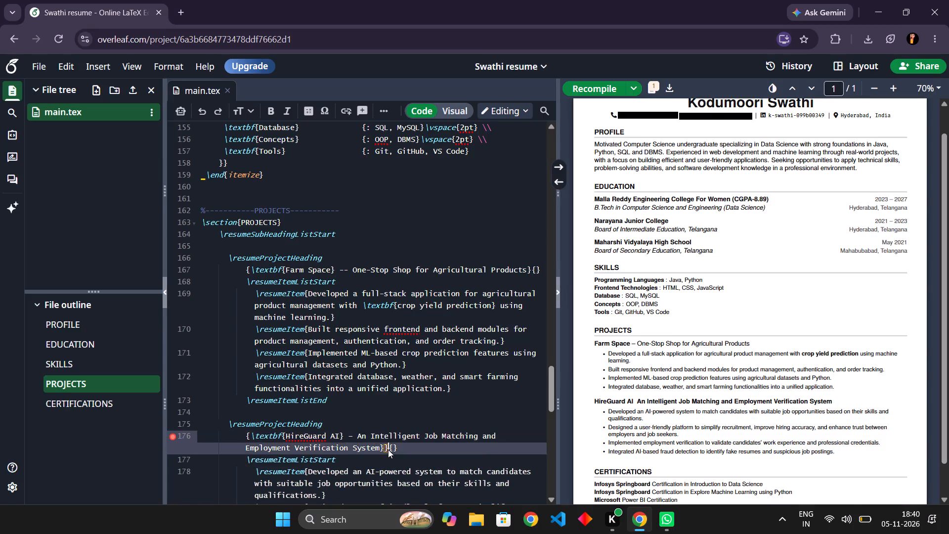
pyautogui.press('BackSpace')
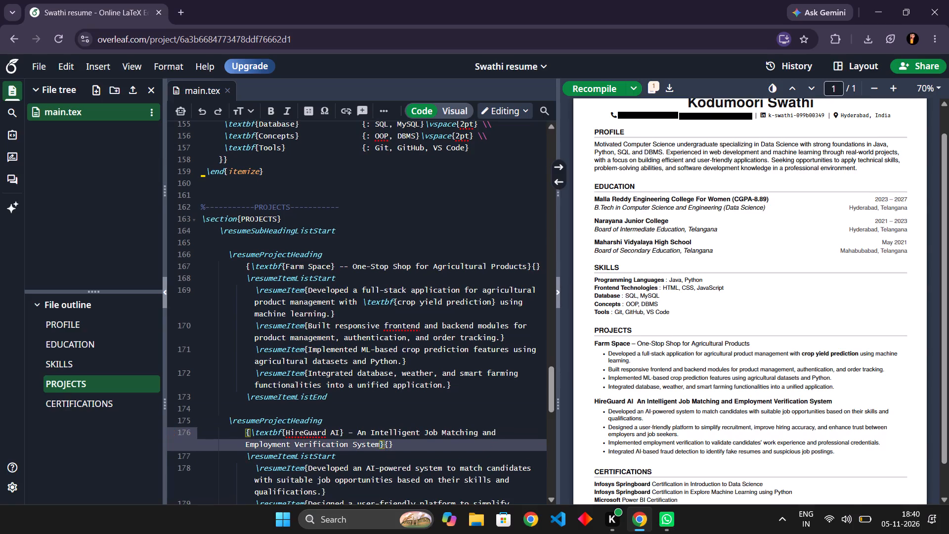
pyautogui.click(394, 413)
pyautogui.click(591, 89)
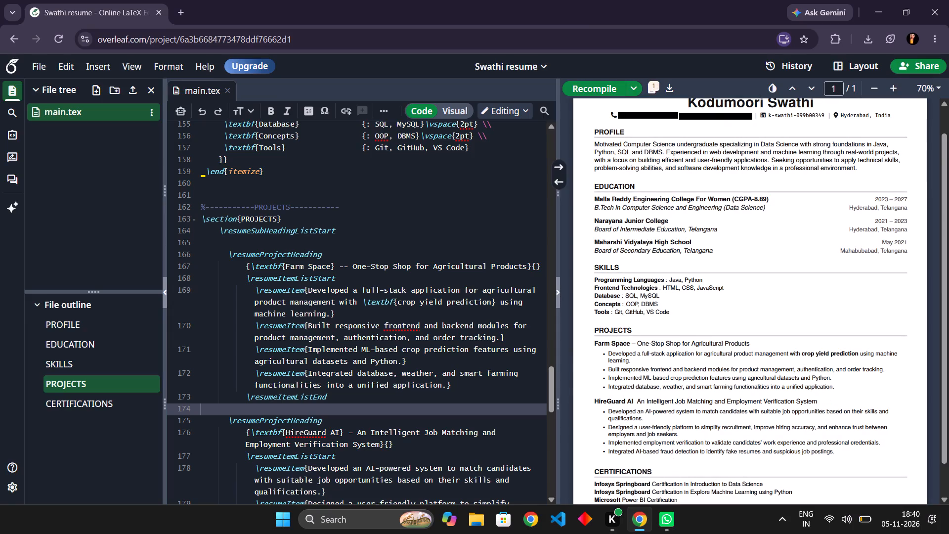
# Add a hyphen to the dash after "HireGuard AI" in the project heading, matching the Farm Space separator, and recompile.
pyautogui.scroll(-1, 664, 434)
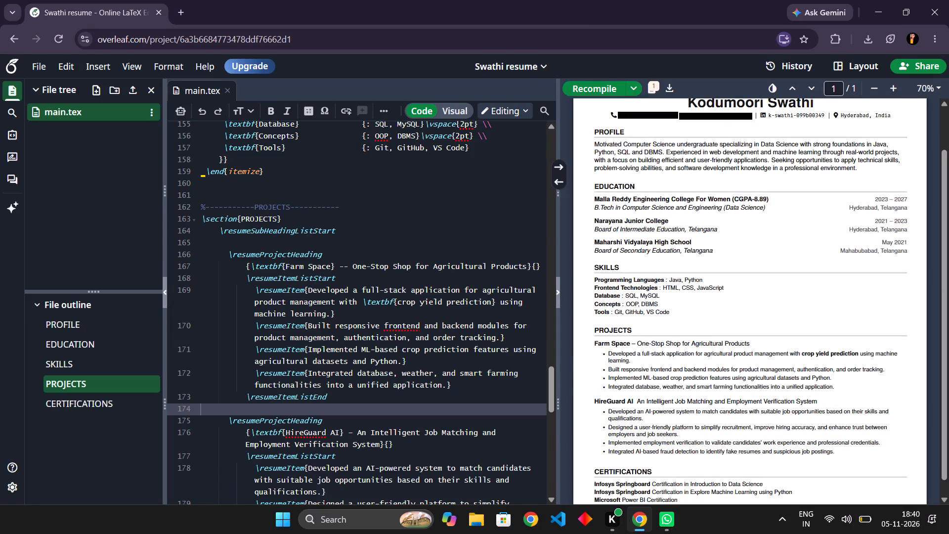
pyautogui.click(352, 432)
pyautogui.press('-')
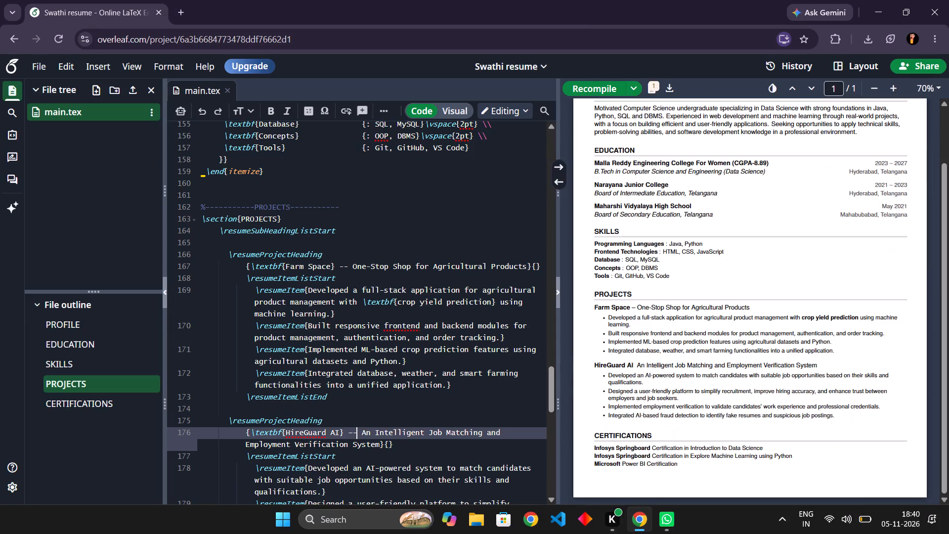
pyautogui.click(594, 91)
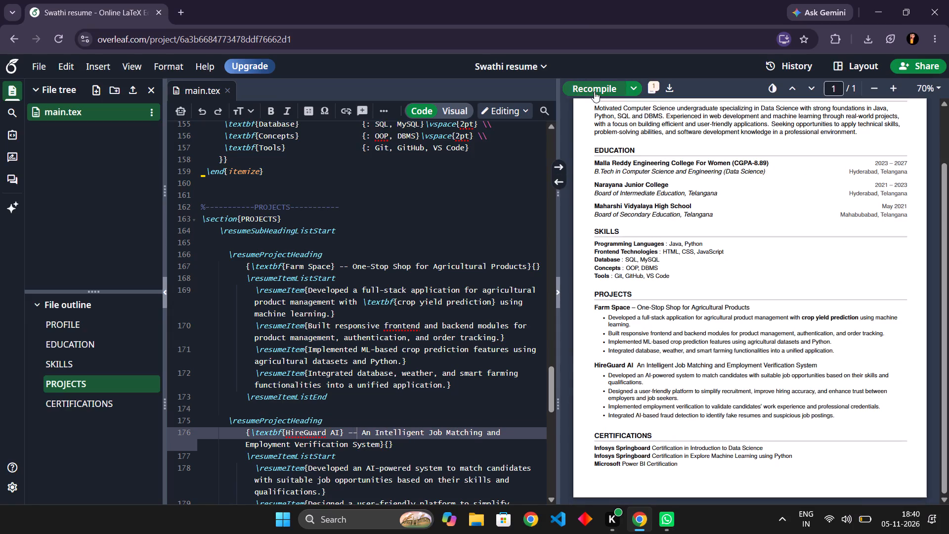
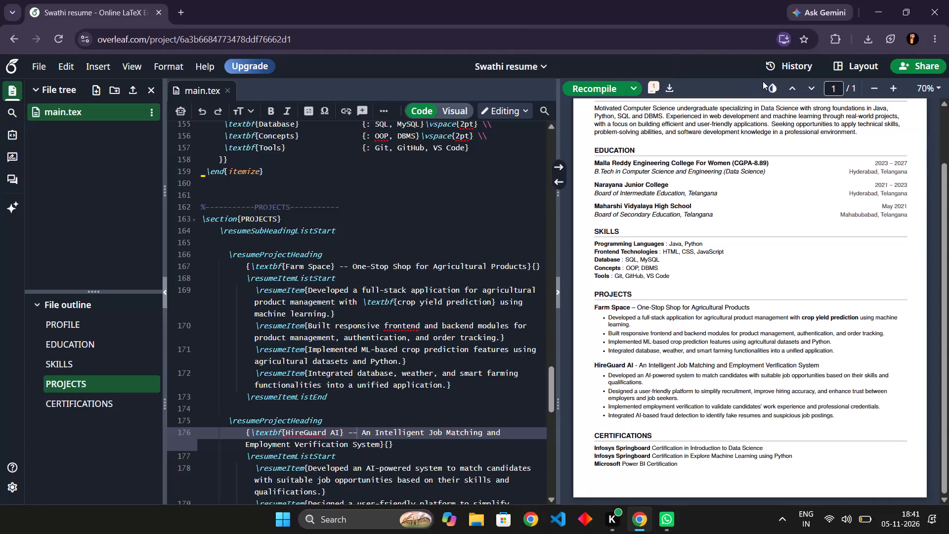
# Open LinkedIn in a new browser tab from the saved site shortcuts.
pyautogui.scroll(5, 706, 174)
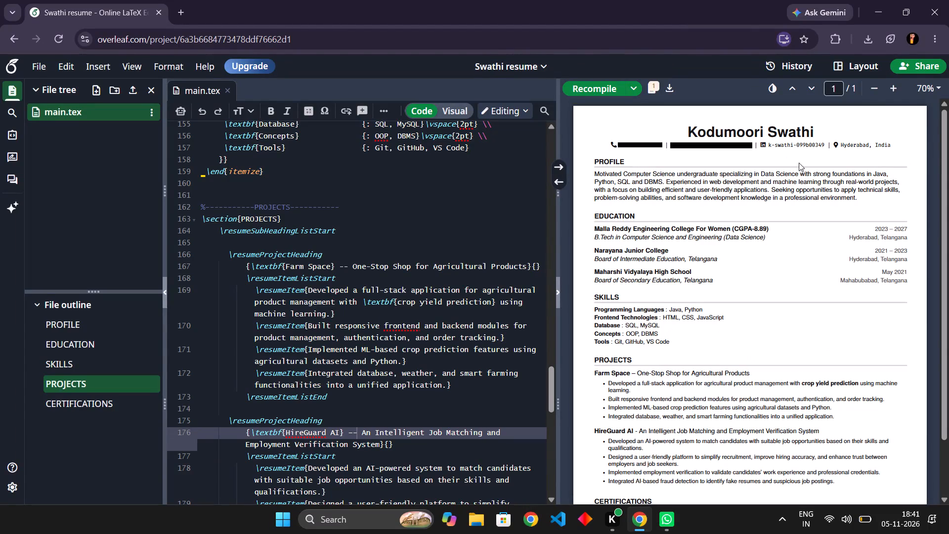
pyautogui.click(179, 14)
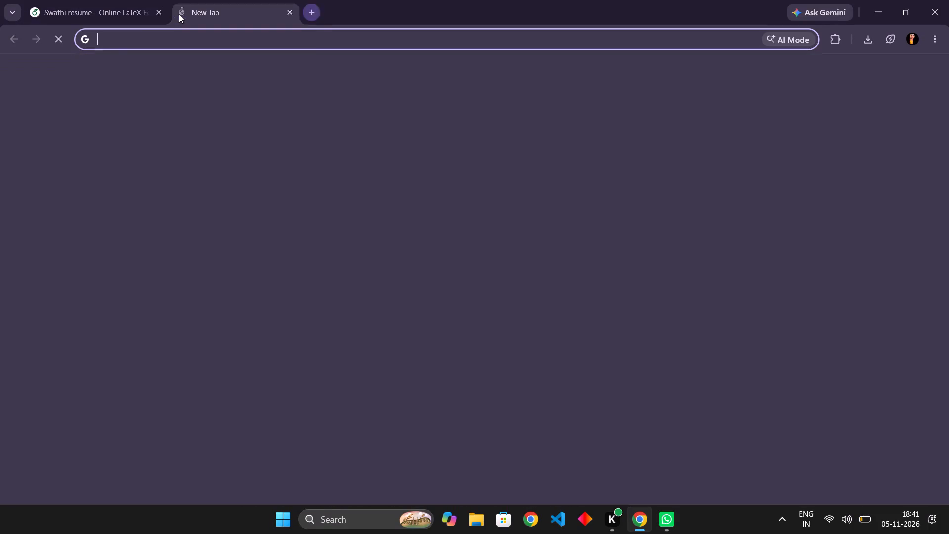
pyautogui.click(322, 232)
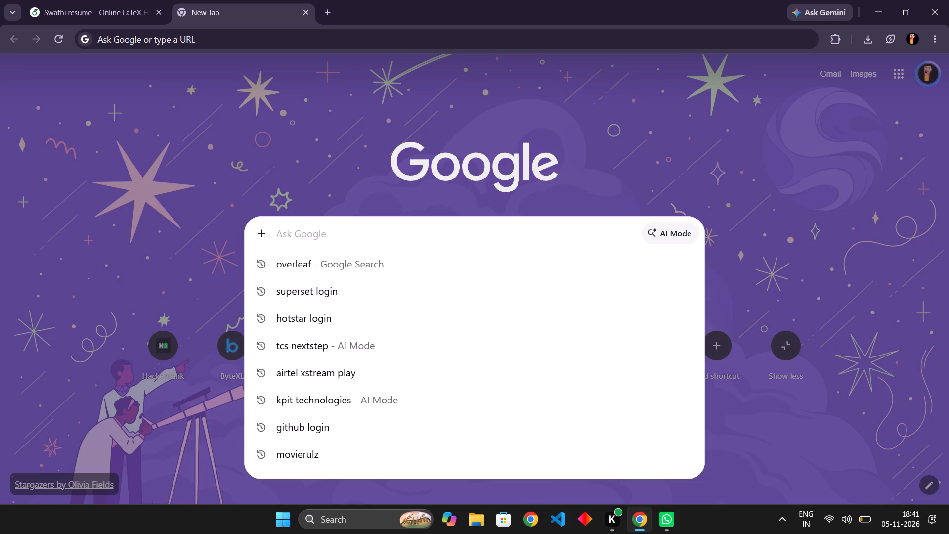
pyautogui.click(322, 232)
pyautogui.write('li')
pyautogui.click(195, 206)
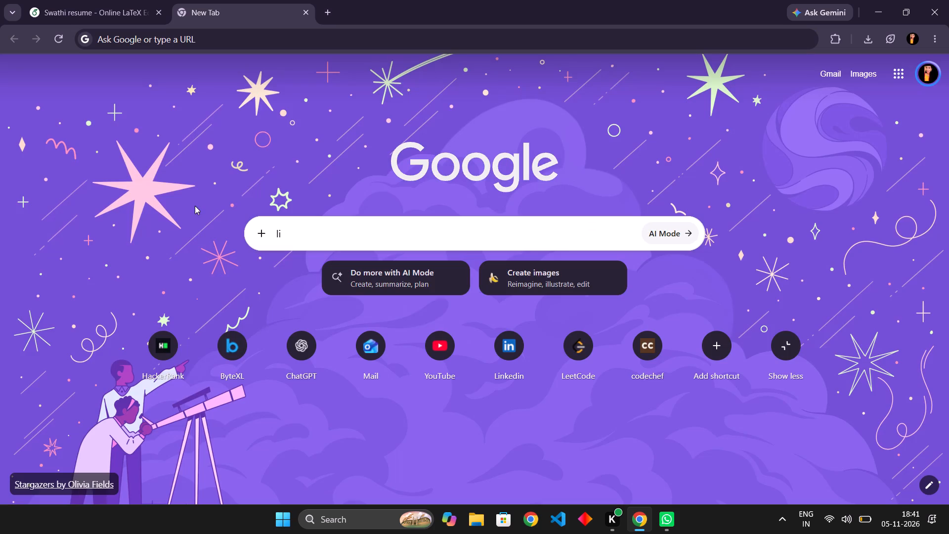
pyautogui.click(495, 345)
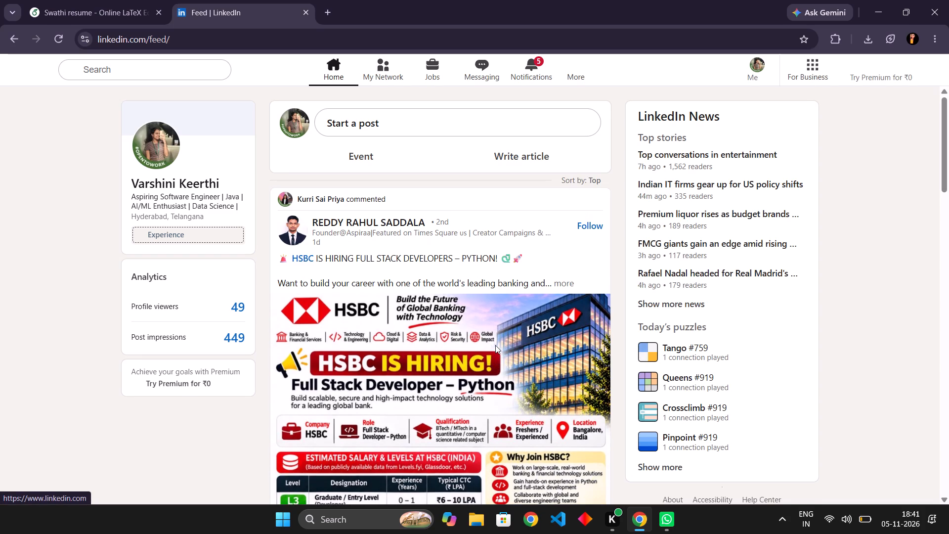
# Post the comment "hsbc" on the HSBC Full Stack Developer – Python hiring post in the LinkedIn feed.
pyautogui.scroll(-1, 487, 365)
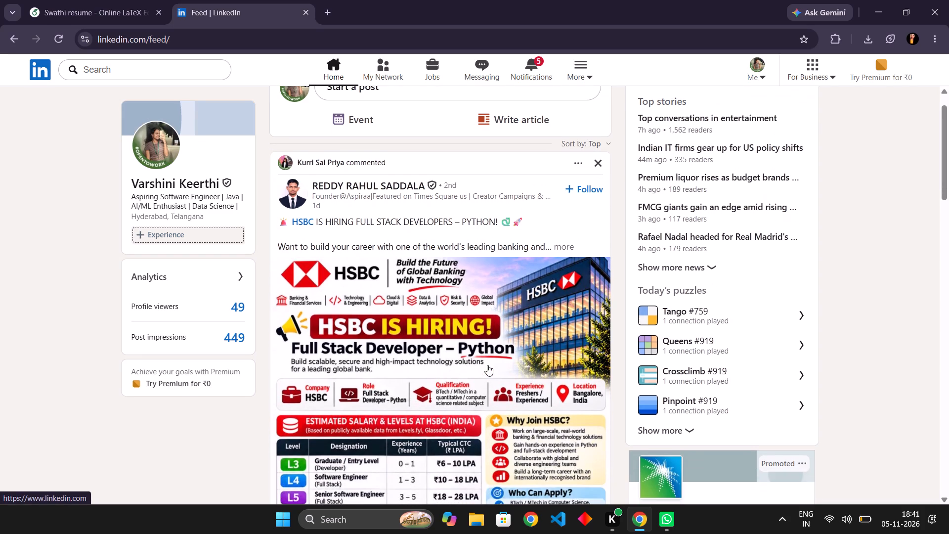
pyautogui.scroll(-2, 487, 365)
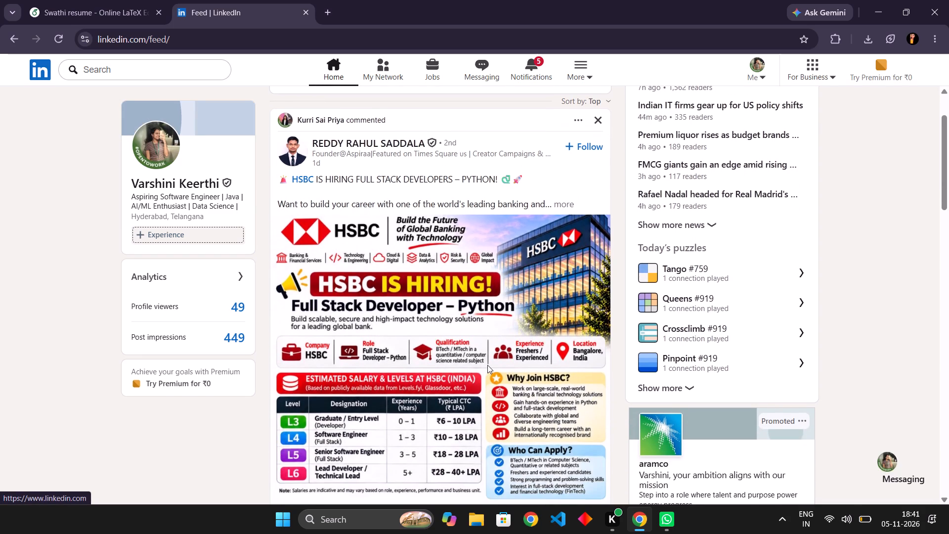
pyautogui.scroll(-1, 487, 365)
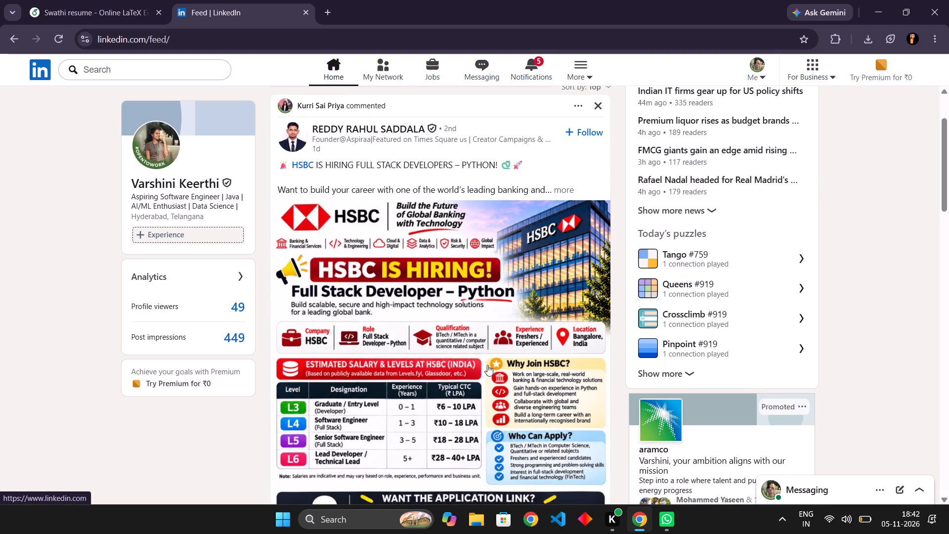
pyautogui.scroll(-1, 487, 365)
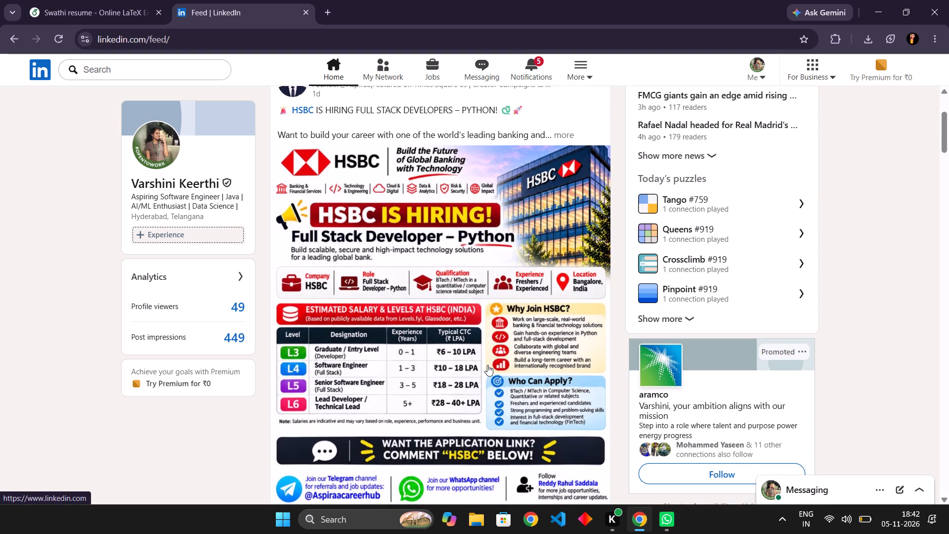
pyautogui.scroll(-1, 487, 365)
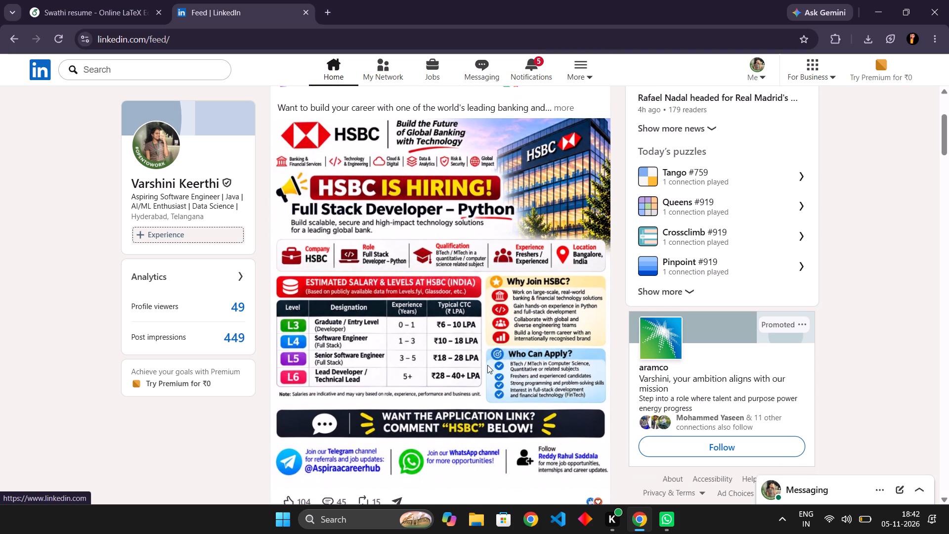
pyautogui.scroll(-1, 487, 365)
pyautogui.scroll(-1, 421, 417)
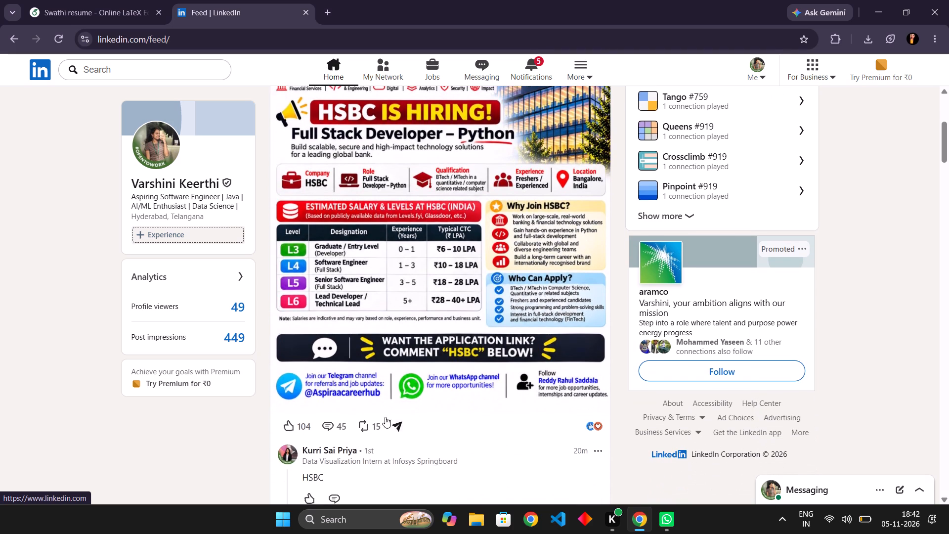
pyautogui.click(343, 425)
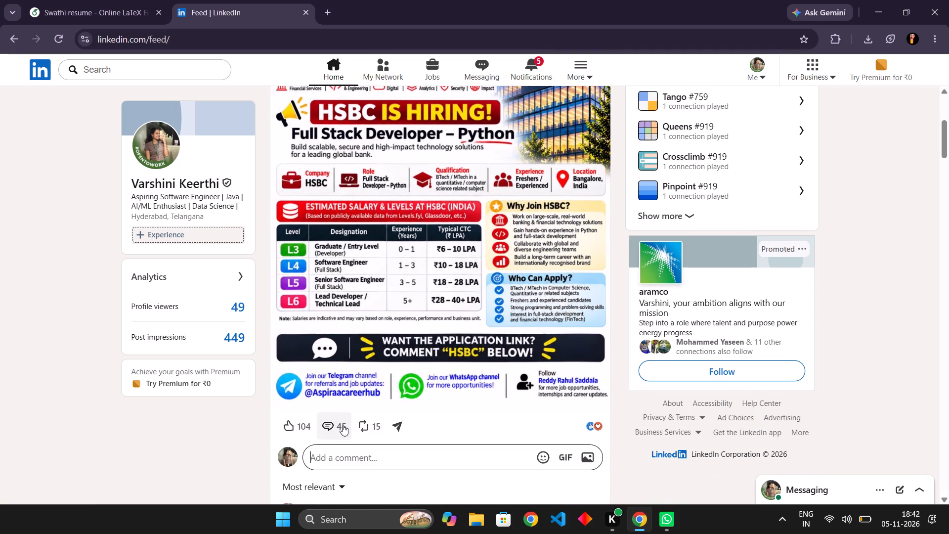
pyautogui.write('hsbc')
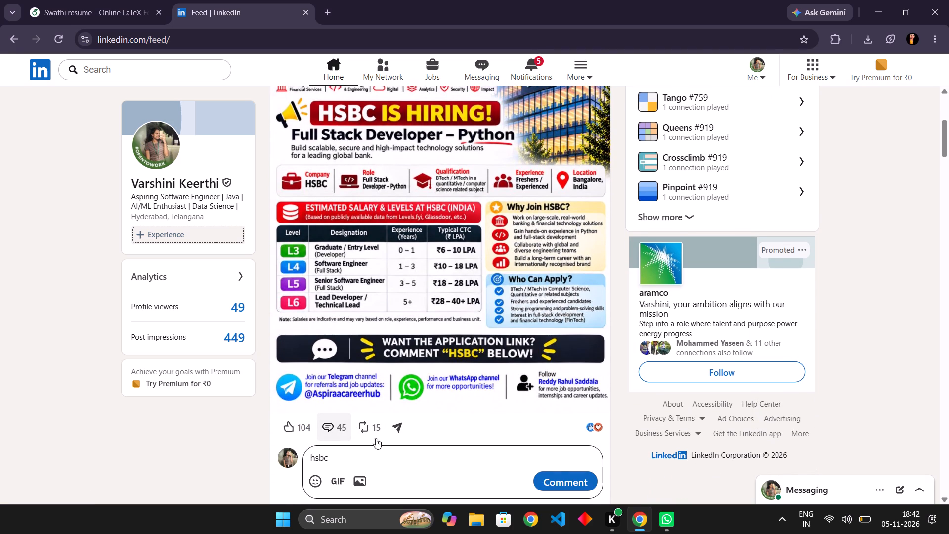
pyautogui.click(562, 478)
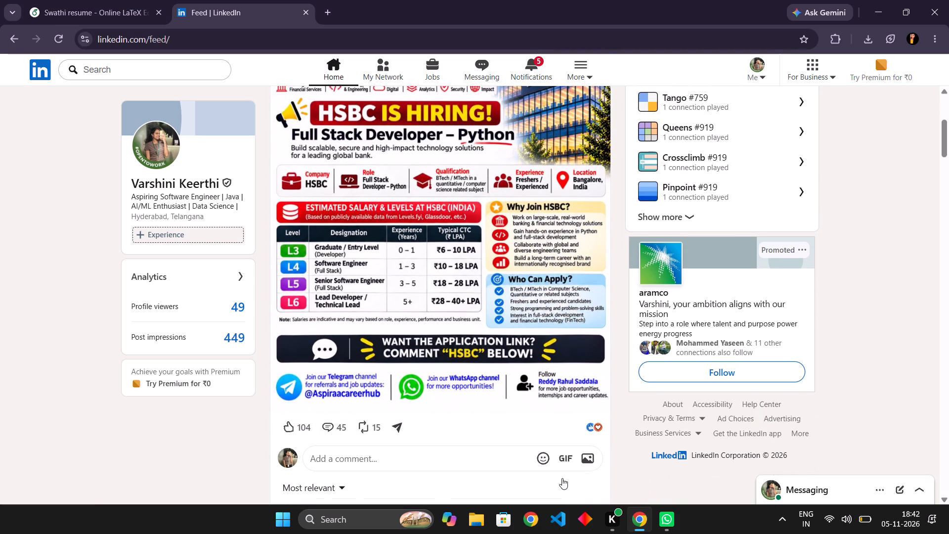
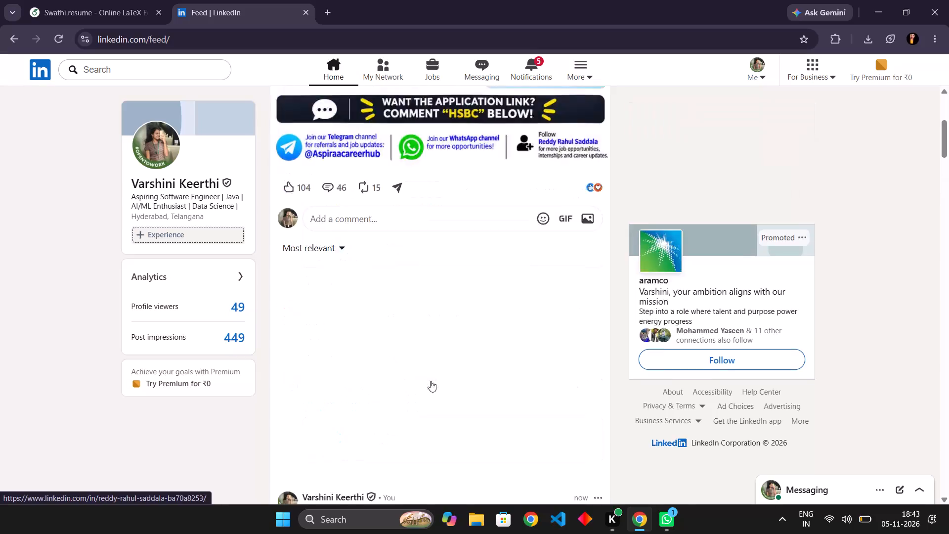
# Close the LinkedIn feed tab, leaving the Overleaf resume project open.
pyautogui.click(305, 11)
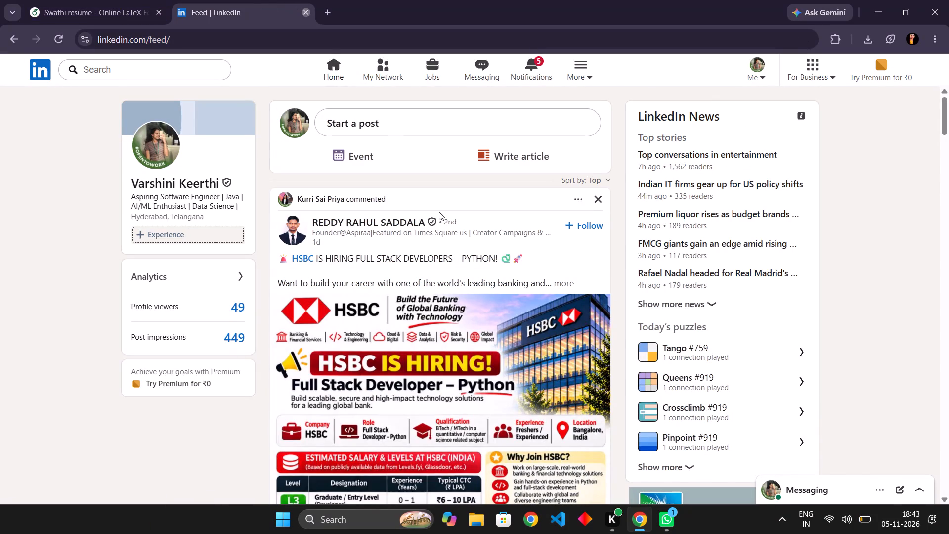
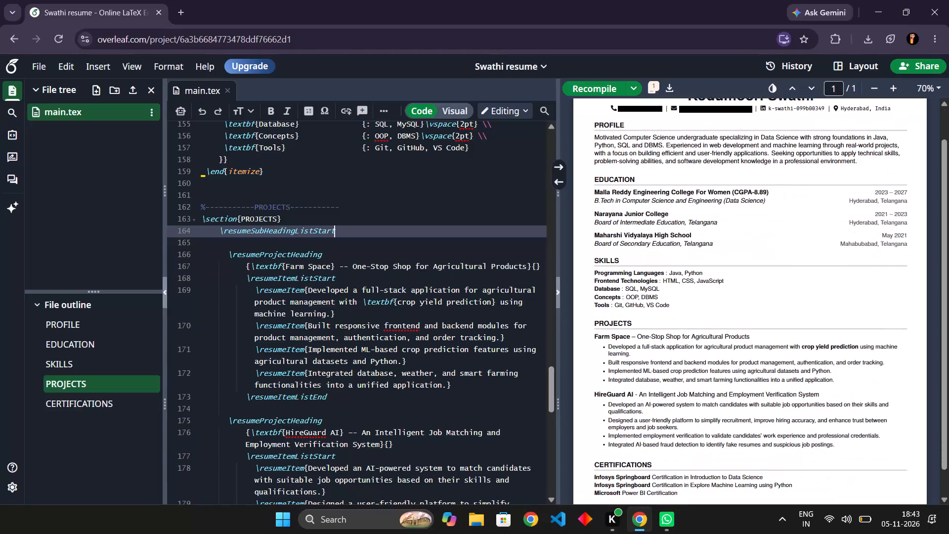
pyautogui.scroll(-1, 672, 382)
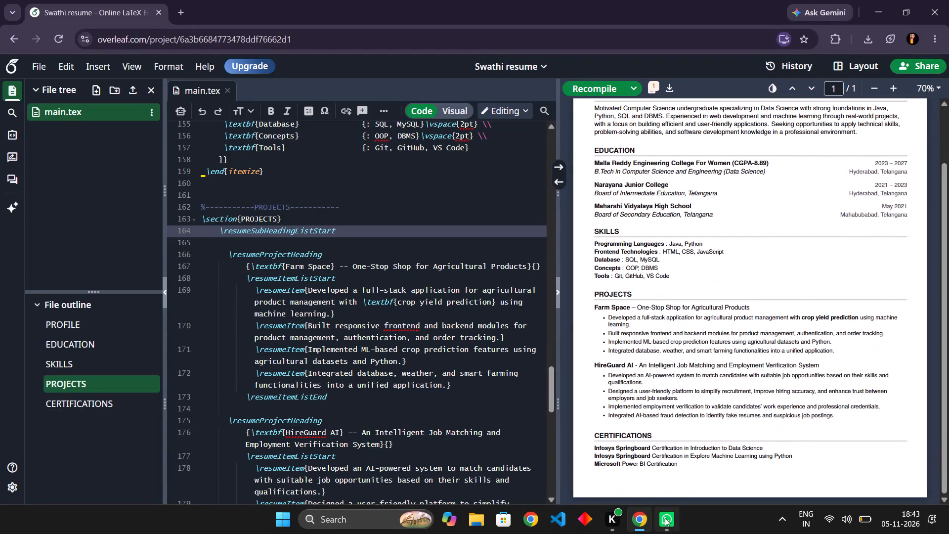
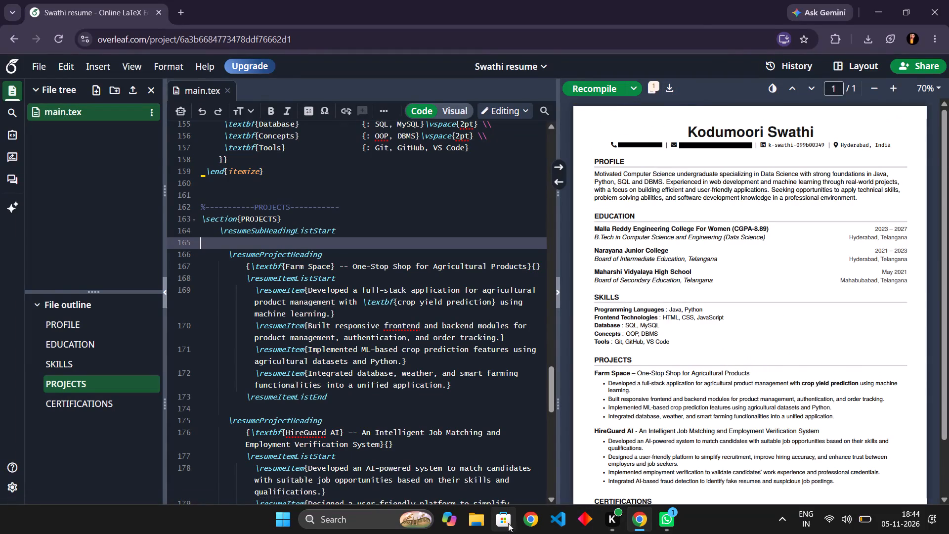
# In File Explorer, delete the old Swathi_resume PDF from the Downloads folder.
pyautogui.click(472, 524)
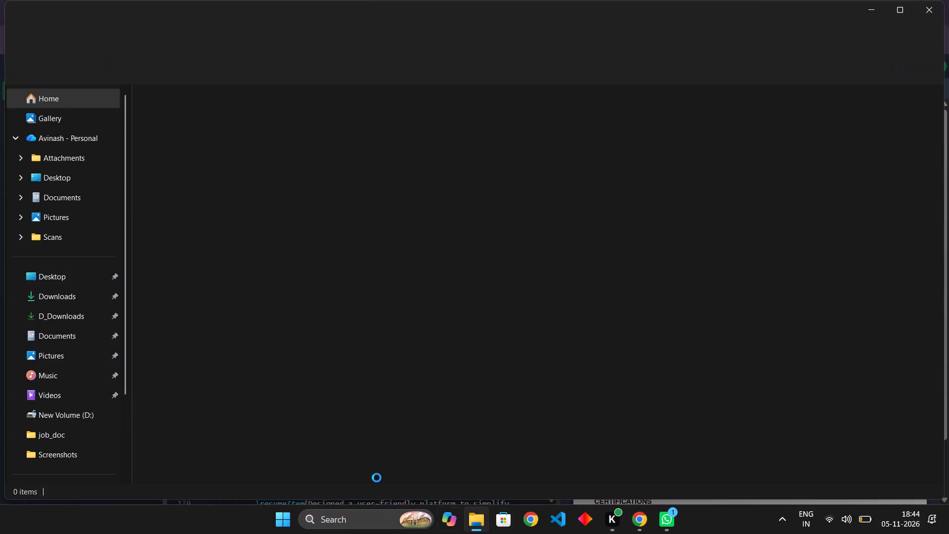
pyautogui.click(79, 300)
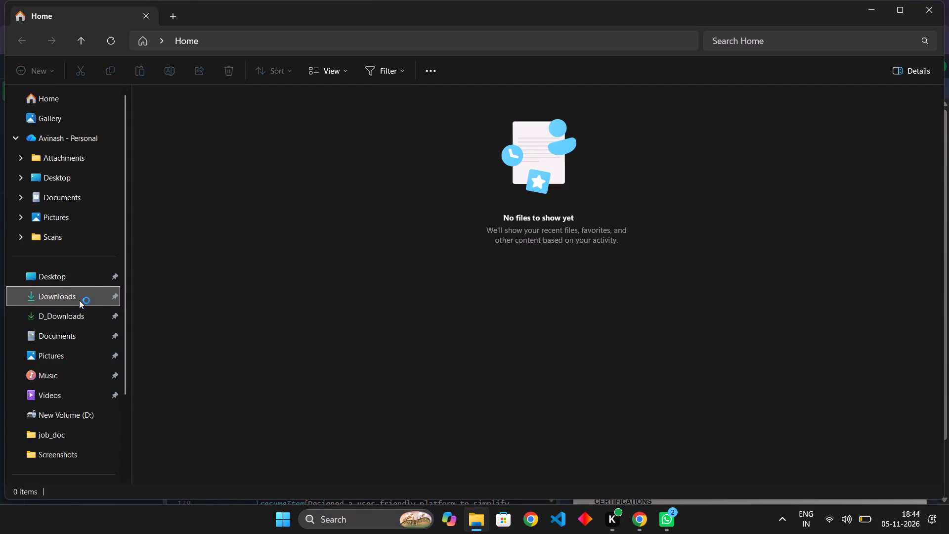
pyautogui.click(218, 125)
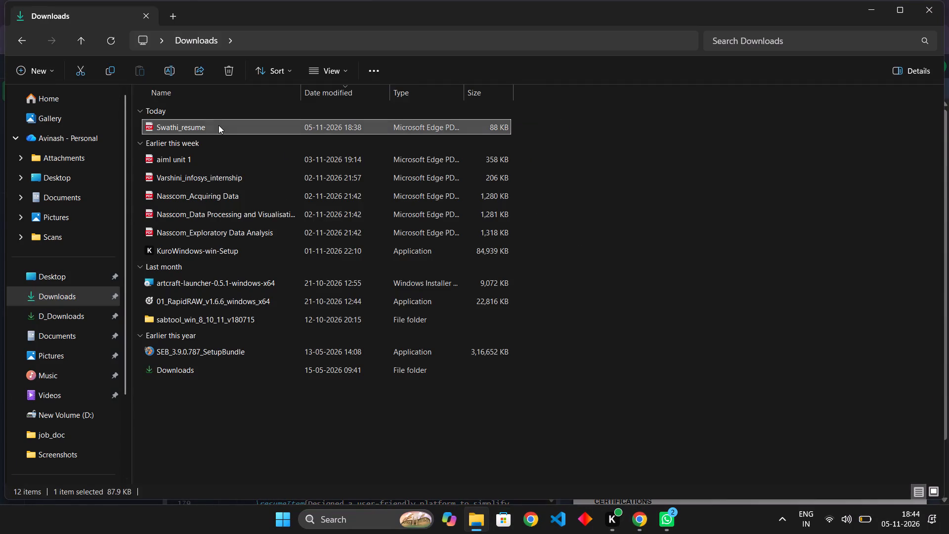
pyautogui.click(229, 68)
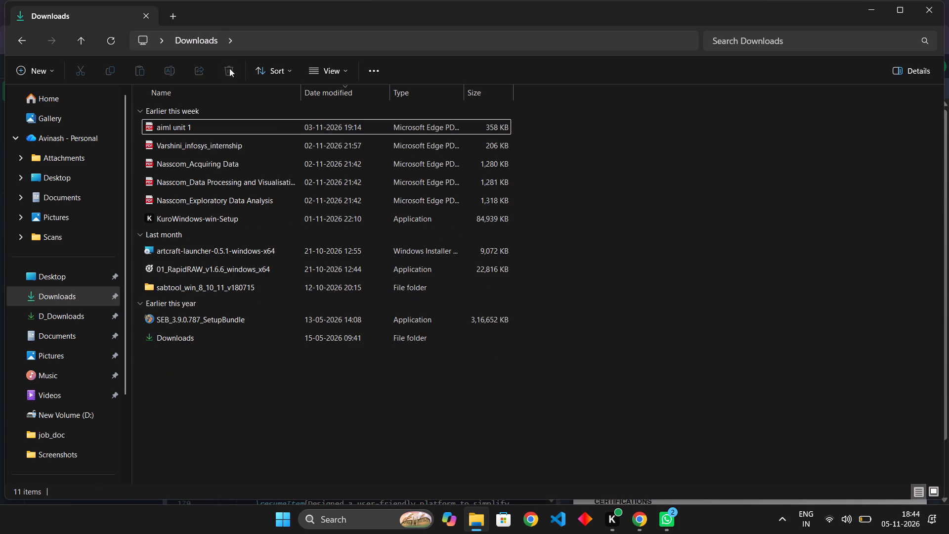
pyautogui.click(672, 420)
# Switch back to Overleaf in Chrome and download the compiled resume as a PDF.
pyautogui.hotkey('alt', 'Tab')
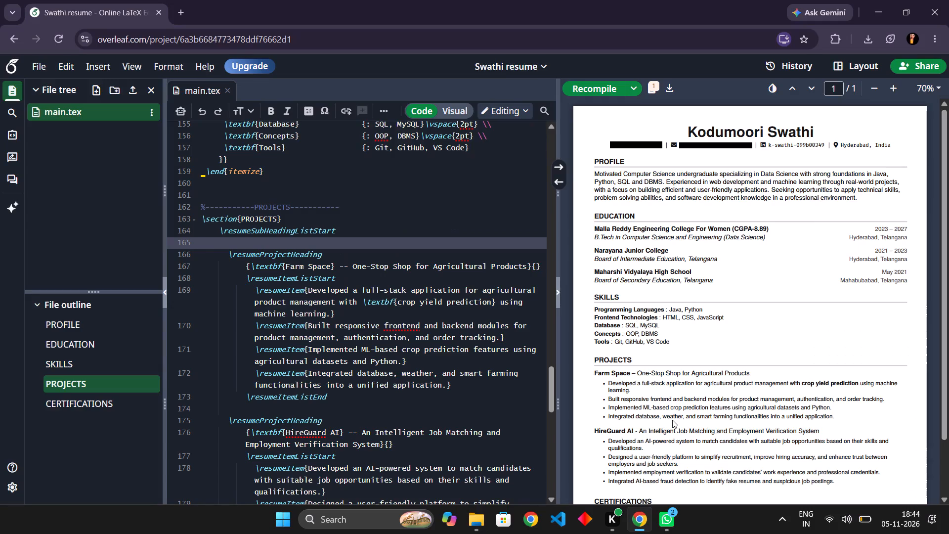
pyautogui.click(670, 89)
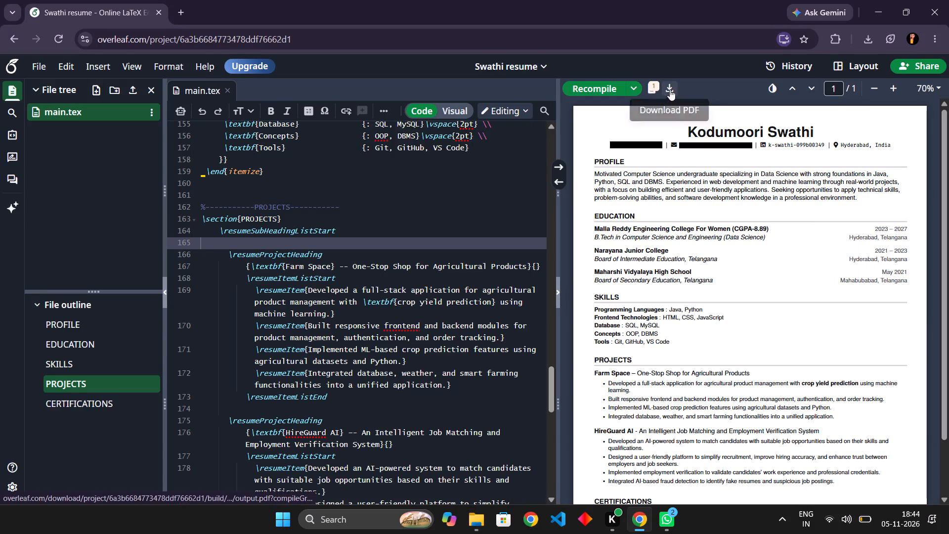
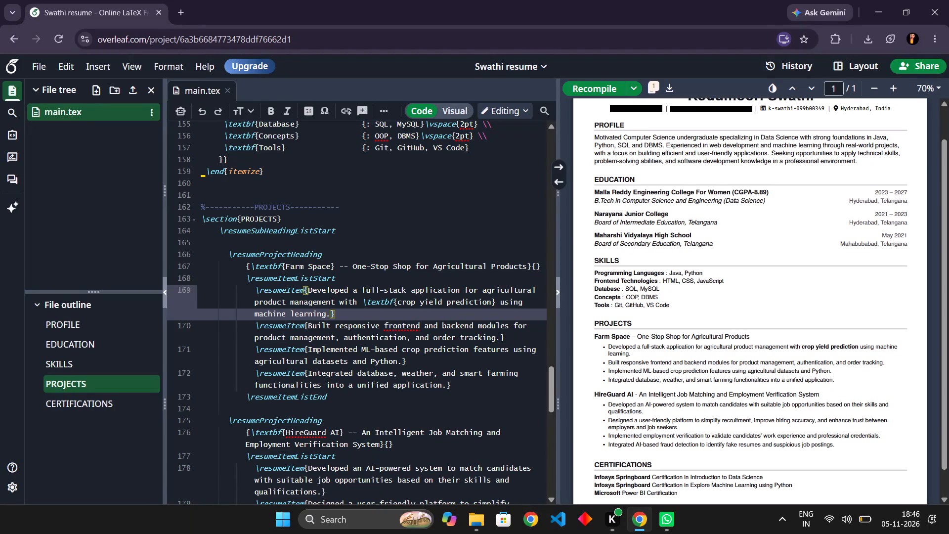
# Remove the bold formatting from "crop yield prediction" in the first Farm Space project bullet and recompile the resume.
pyautogui.moveTo(360, 300); pyautogui.dragTo(396, 301)
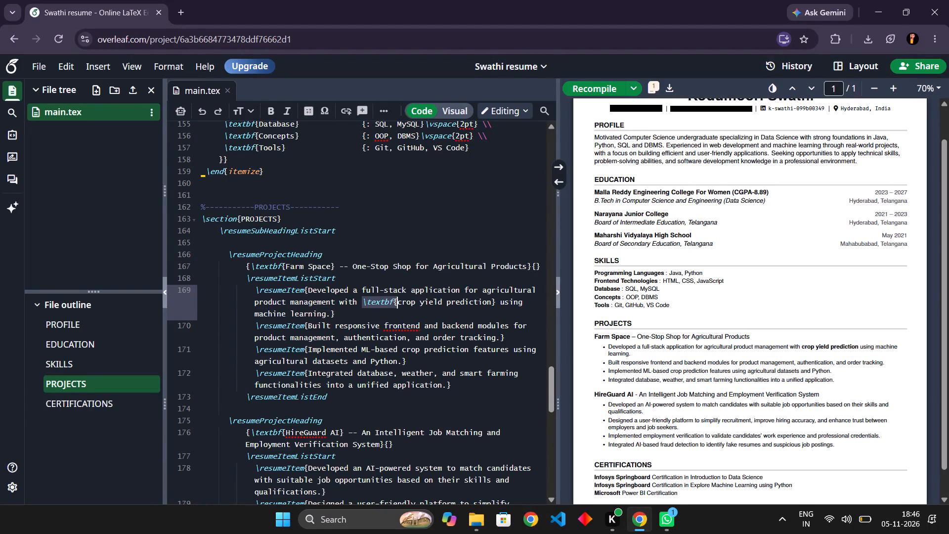
pyautogui.moveTo(396, 301); pyautogui.dragTo(397, 302)
pyautogui.press('BackSpace')
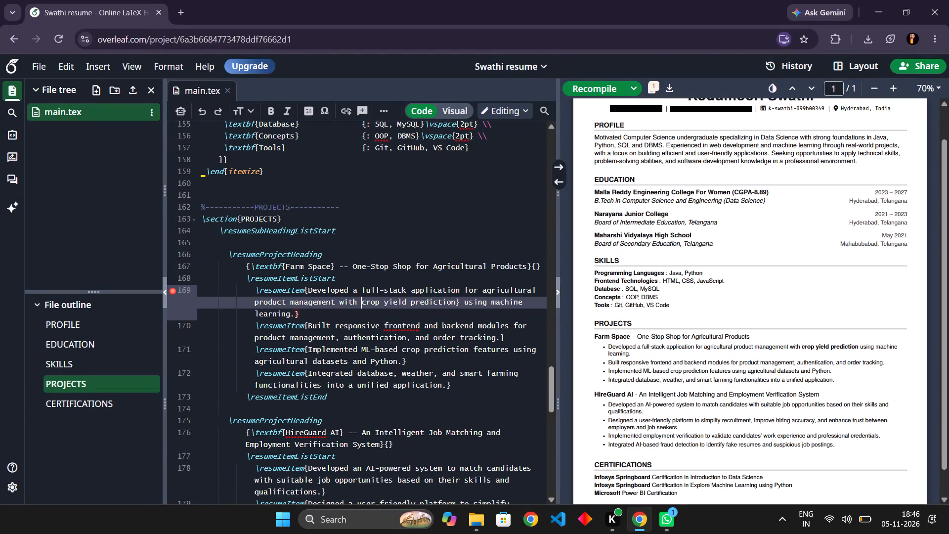
pyautogui.click(461, 297)
pyautogui.press('BackSpace')
pyautogui.click(590, 91)
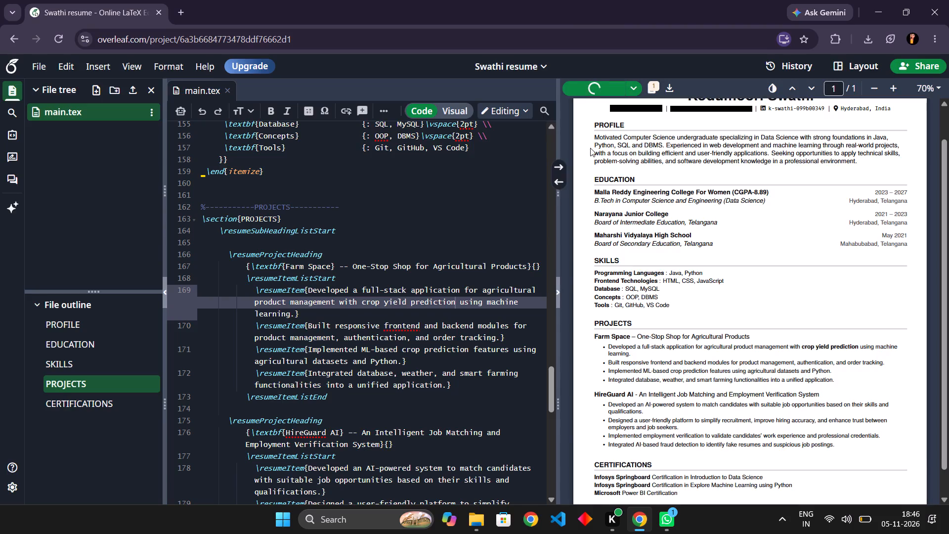
# In the first Infosys Springboard certification line, delete the brace after "Springboard" and the "{2pt" after \vspace, and recompile.
pyautogui.scroll(-1, 609, 258)
pyautogui.scroll(-1, 391, 390)
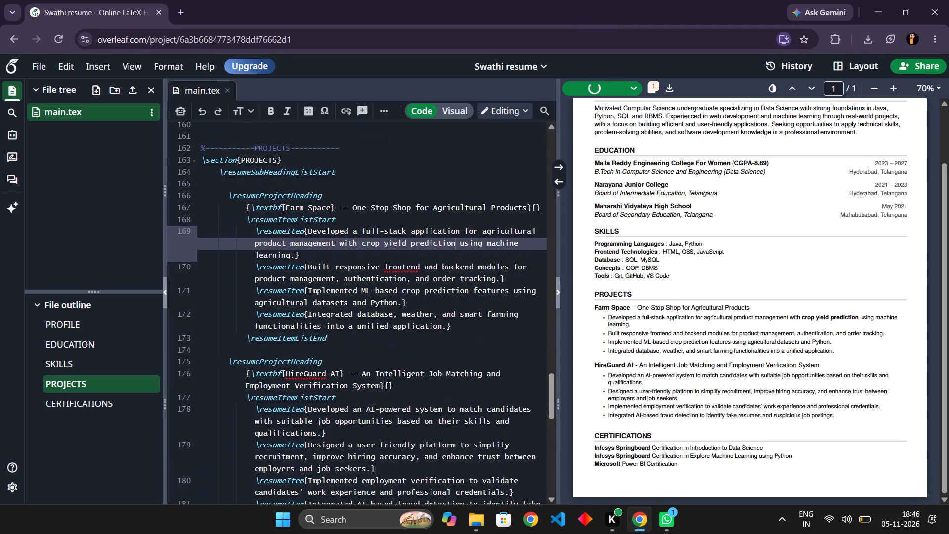
pyautogui.scroll(-4, 338, 419)
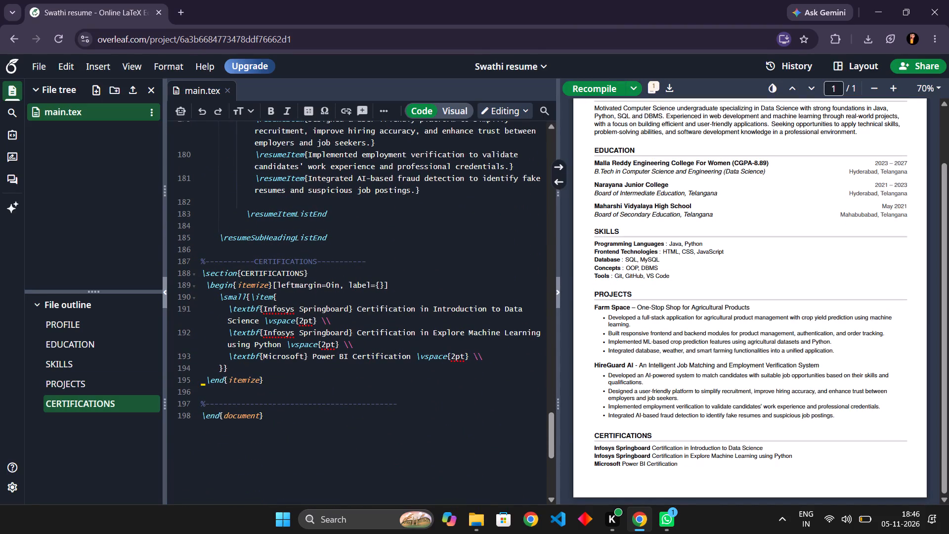
pyautogui.click(353, 310)
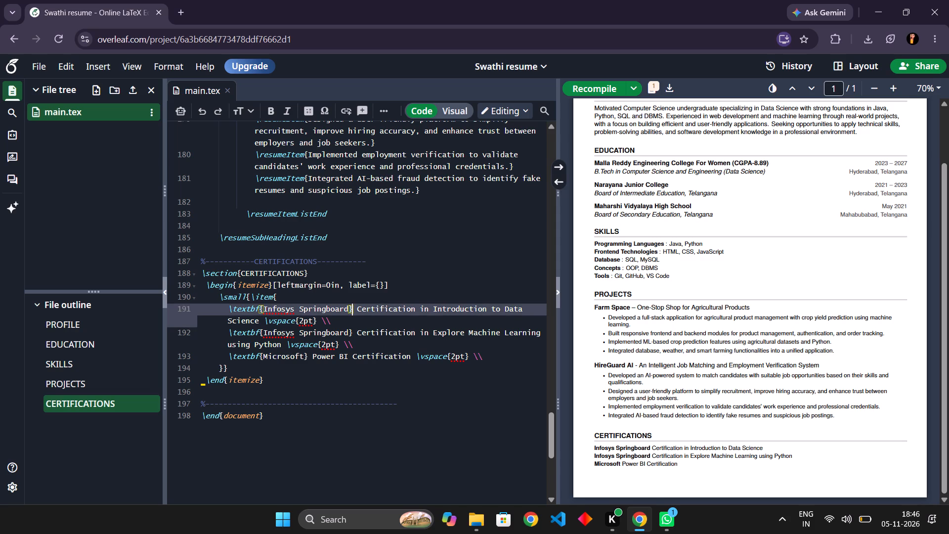
pyautogui.press('BackSpace')
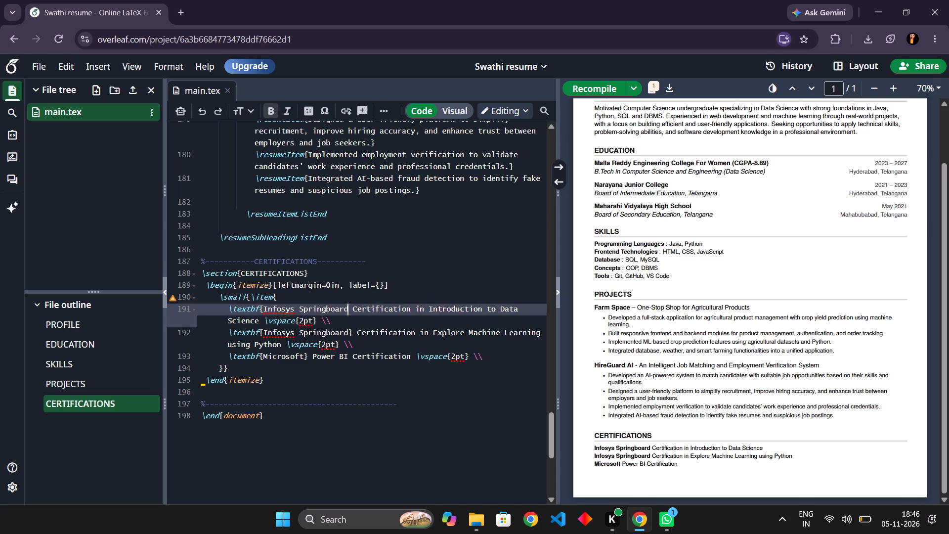
pyautogui.moveTo(297, 320); pyautogui.dragTo(312, 321)
pyautogui.press('BackSpace')
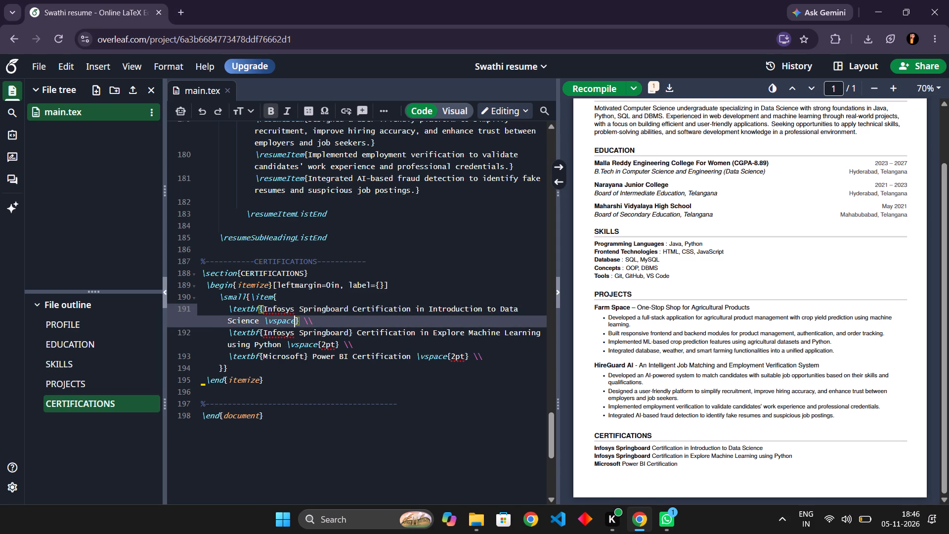
pyautogui.click(587, 93)
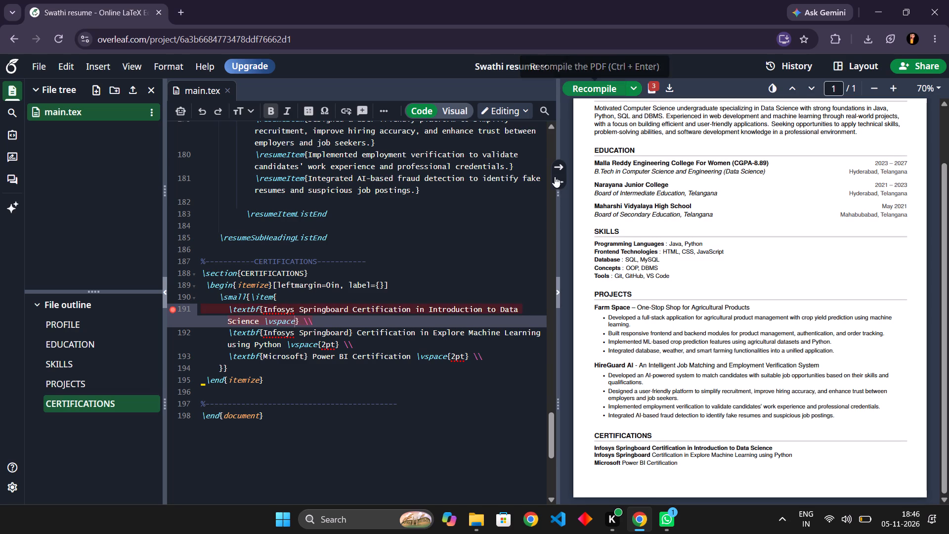
pyautogui.click(477, 308)
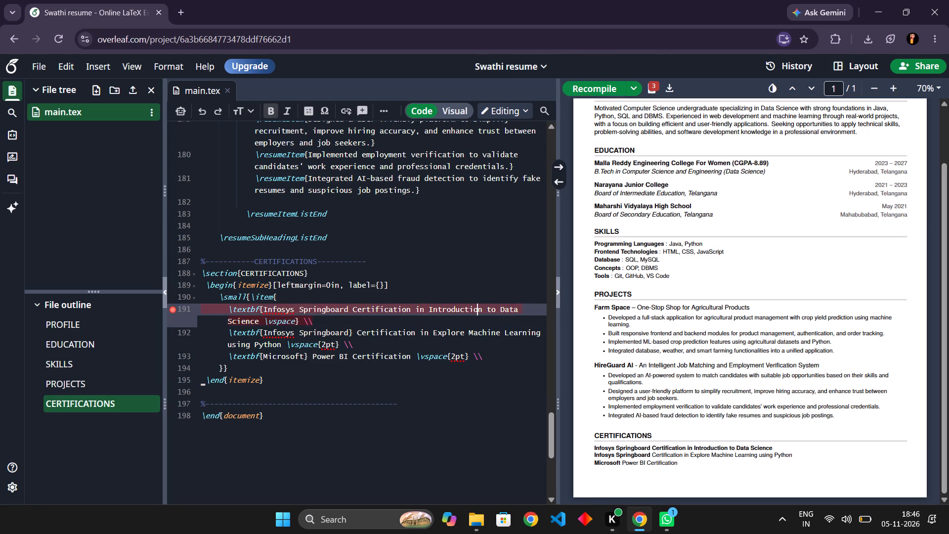
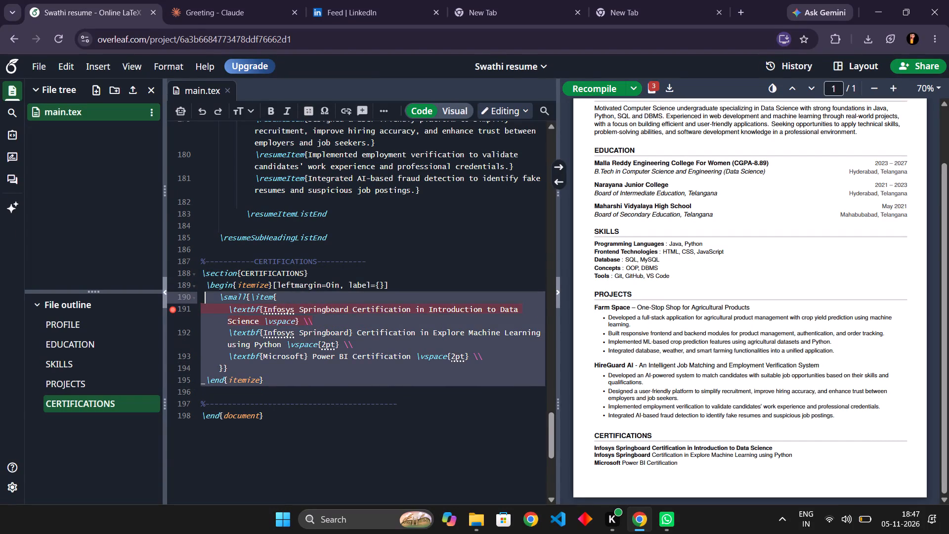
pyautogui.moveTo(205, 295); pyautogui.dragTo(202, 275)
pyautogui.hotkey('ctrl', 'v')
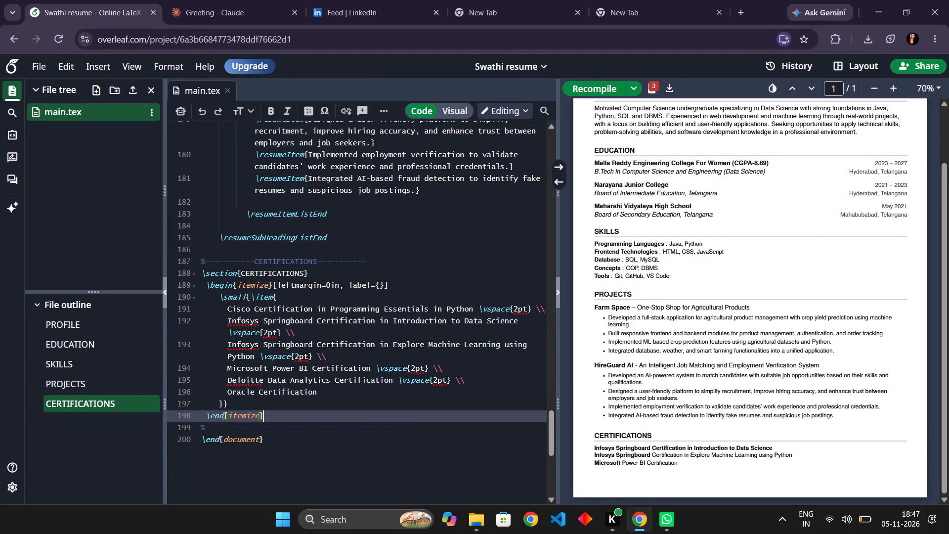
# Delete the Cisco, Deloitte Data Analytics and Oracle certification lines, keeping only the two Infosys Springboard entries and Microsoft Power BI.
pyautogui.moveTo(226, 306); pyautogui.dragTo(546, 312)
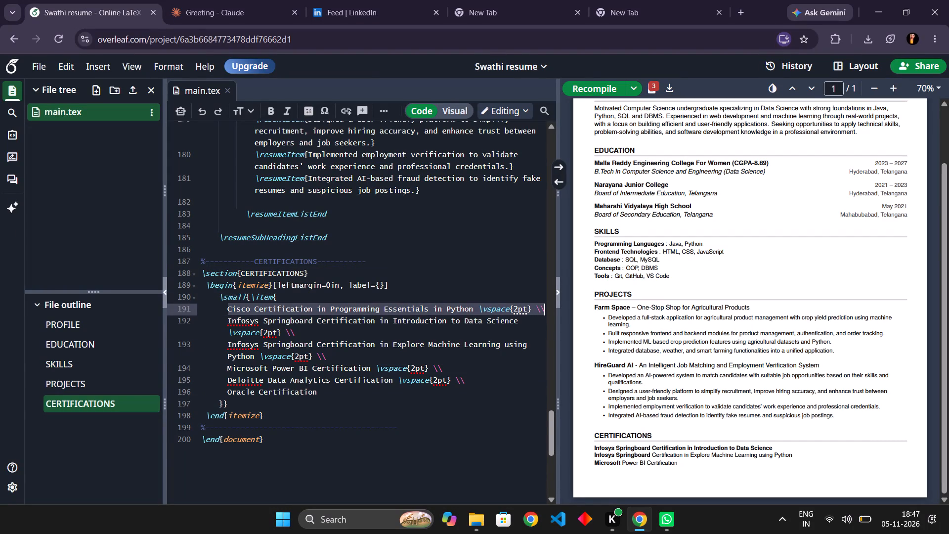
pyautogui.press('BackSpace')
pyautogui.press('BackSpace')
pyautogui.press('BackSpace')
pyautogui.press('BackSpace')
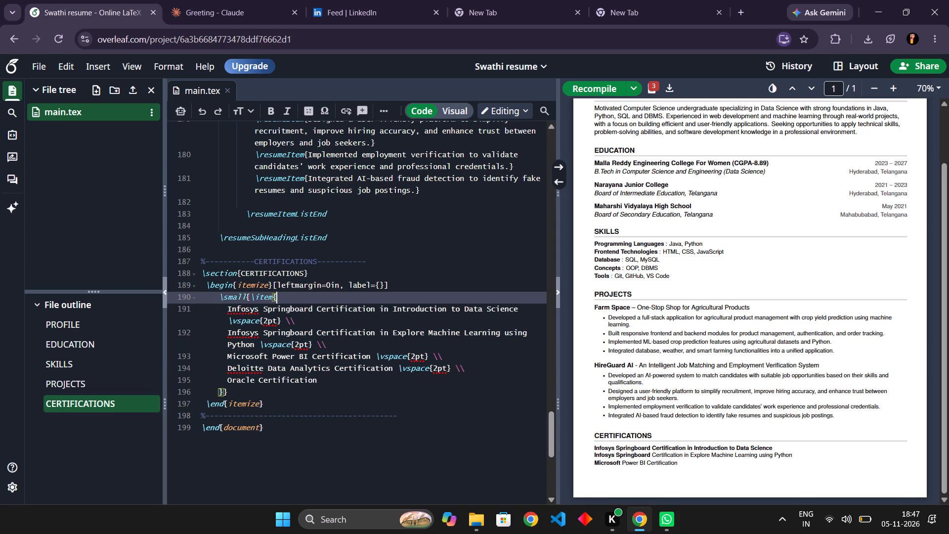
pyautogui.moveTo(335, 379); pyautogui.dragTo(237, 371)
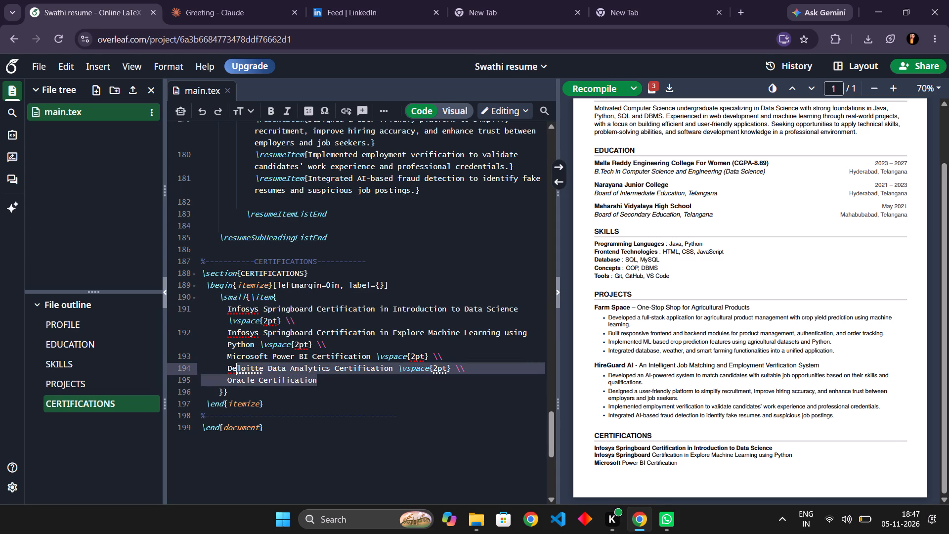
pyautogui.moveTo(237, 371); pyautogui.dragTo(203, 366)
pyautogui.press('BackSpace')
pyautogui.press('BackSpace')
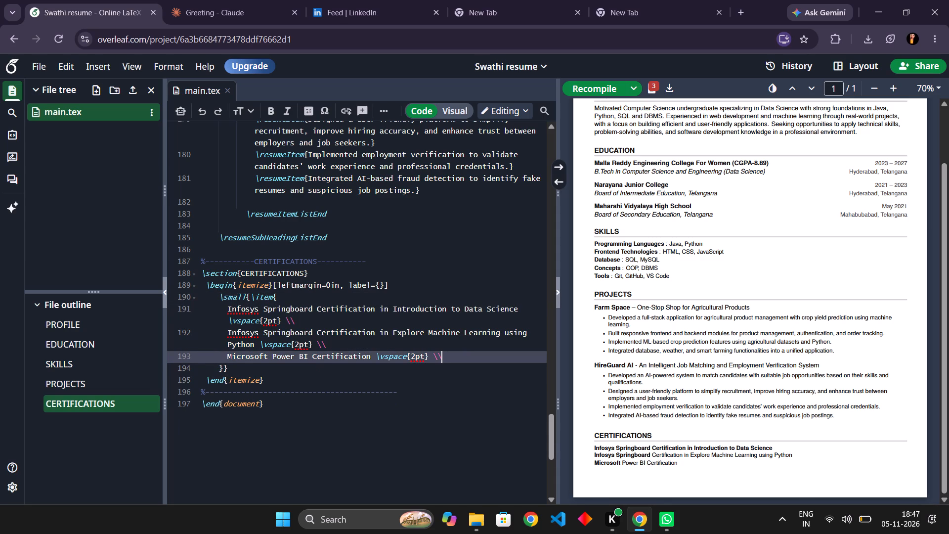
# Recompile the resume to update the PDF preview with the plain-text certifications.
pyautogui.click(597, 84)
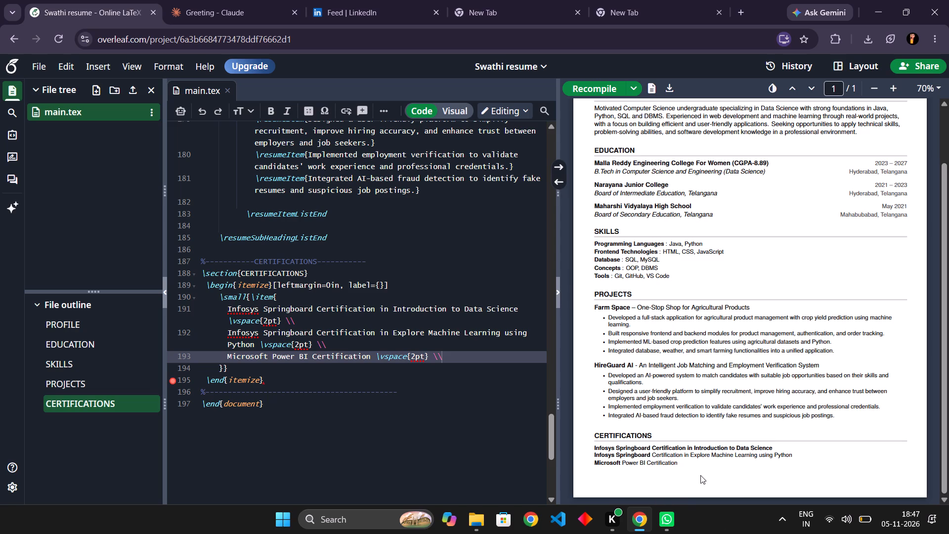
pyautogui.click(395, 403)
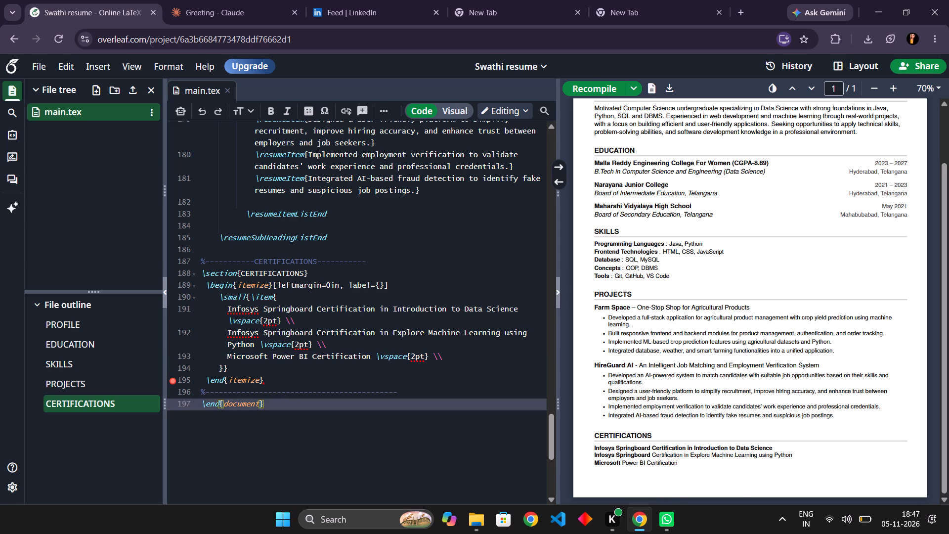
pyautogui.click(594, 93)
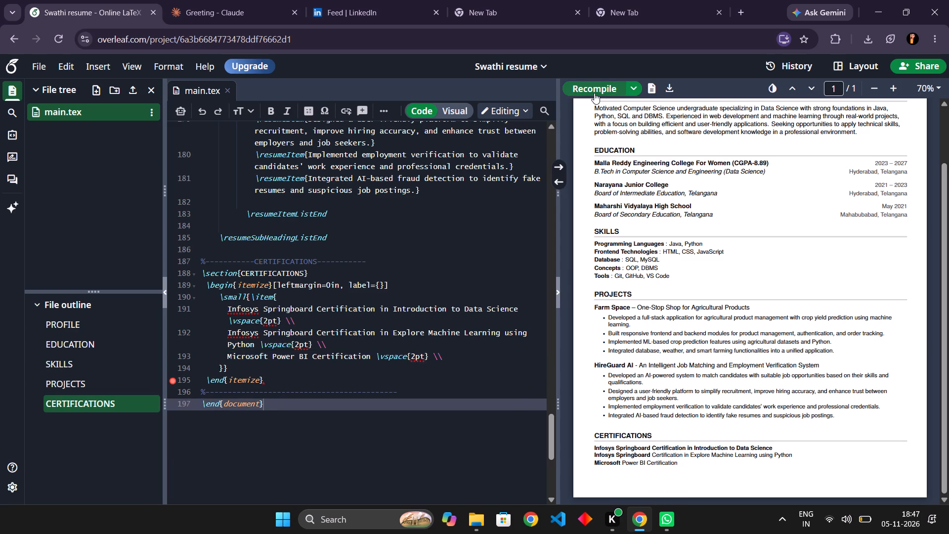
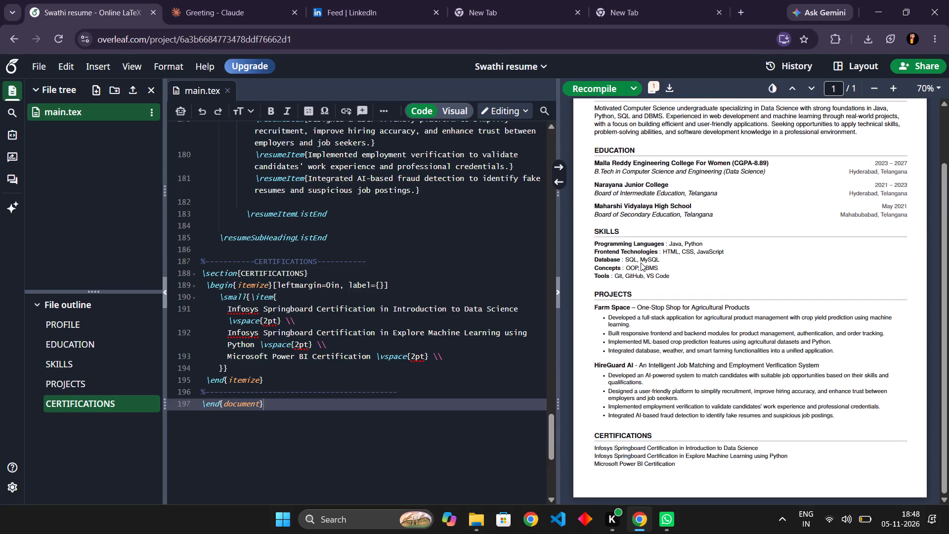
# Download the recompiled one-page resume as a PDF.
pyautogui.scroll(1, 641, 263)
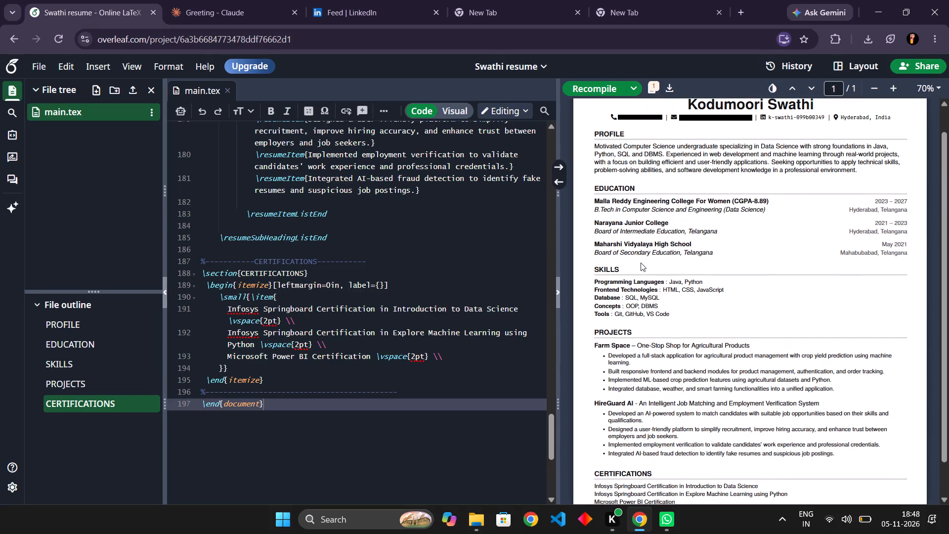
pyautogui.scroll(1, 641, 263)
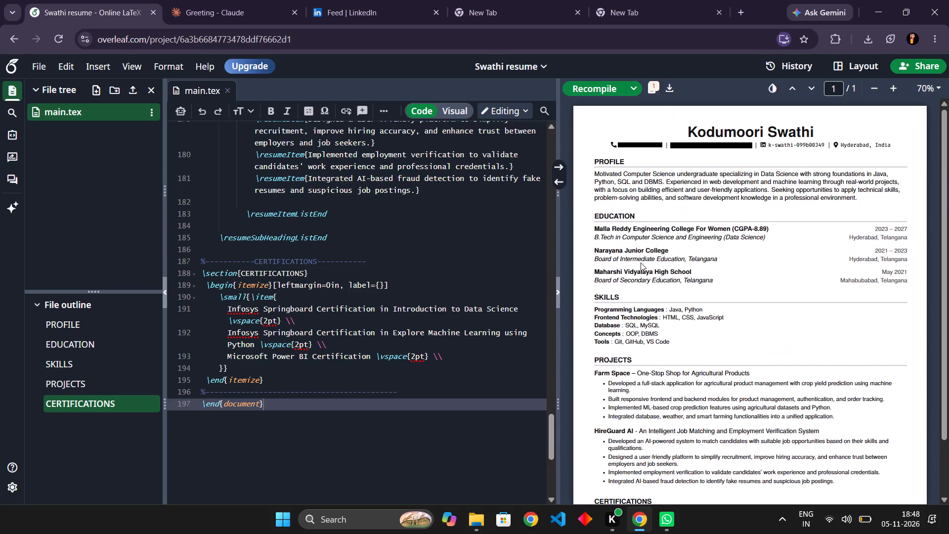
pyautogui.click(666, 83)
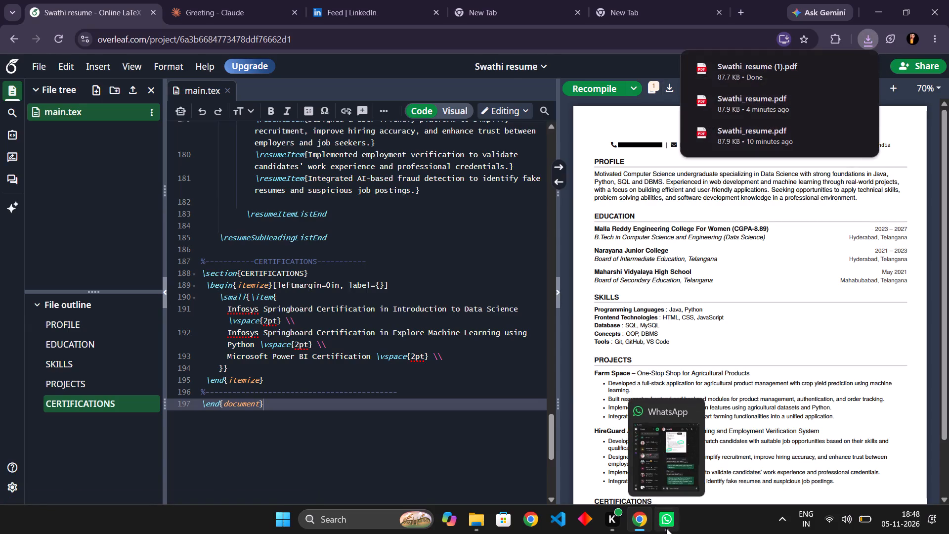
# Switch to File Explorer and delete the older Swathi_resume PDF from the Downloads folder.
pyautogui.click(478, 517)
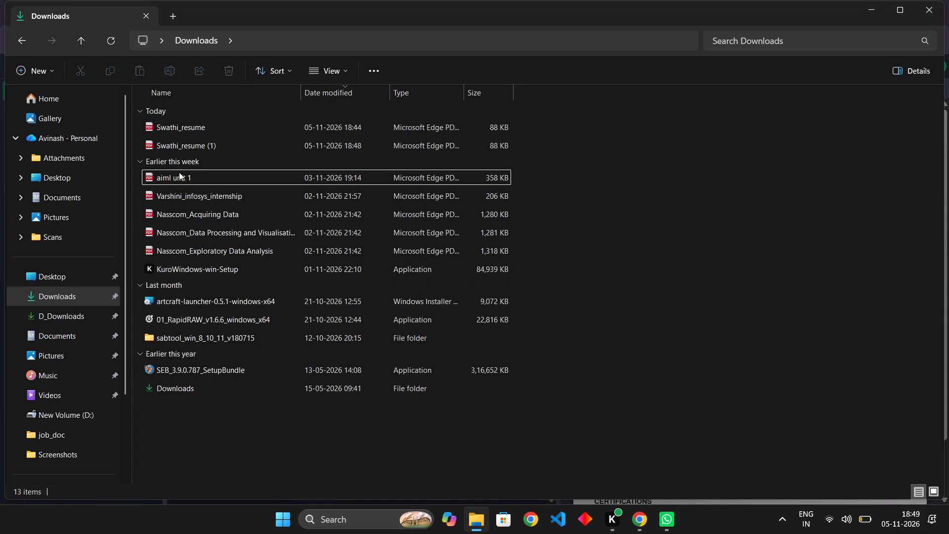
pyautogui.click(206, 125)
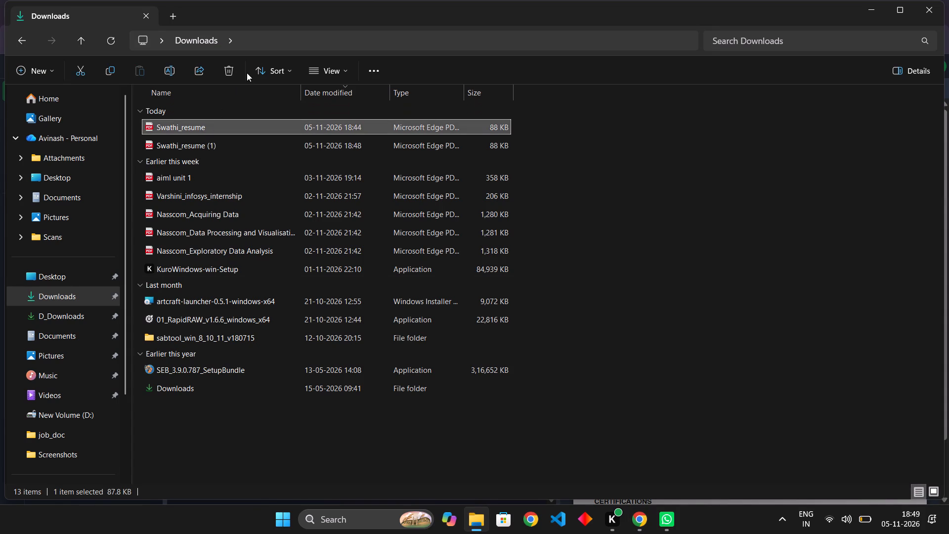
pyautogui.click(228, 70)
# Rename the newly downloaded Swathi_resume (1) PDF as Swathi_resume.
pyautogui.click(201, 130)
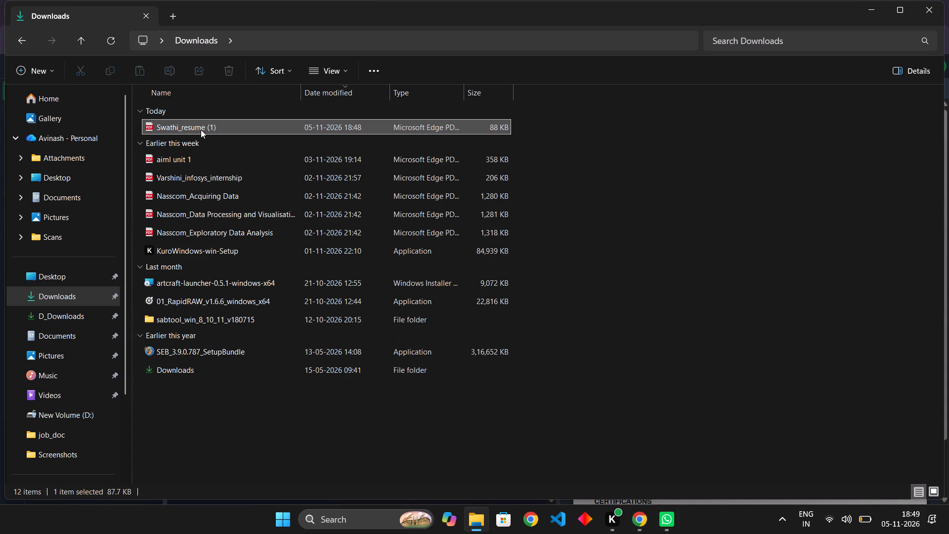
pyautogui.click(168, 69)
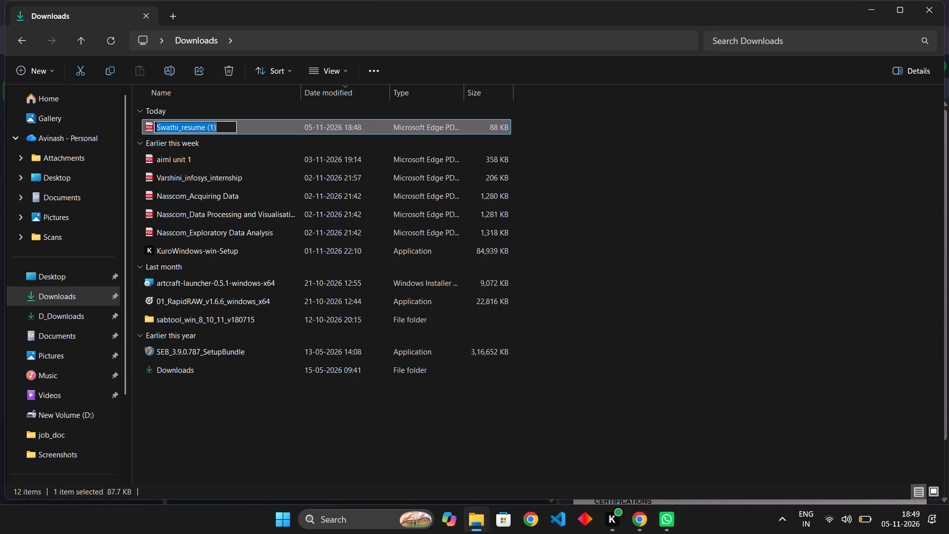
pyautogui.click(219, 126)
pyautogui.press('BackSpace')
pyautogui.press('BackSpace')
pyautogui.press('BackSpace')
pyautogui.press('BackSpace')
pyautogui.press('Return')
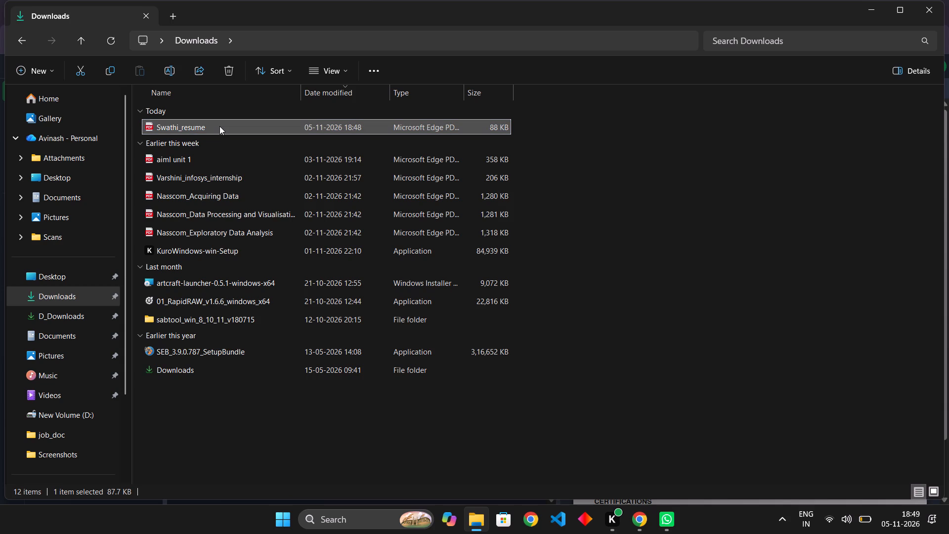
# Copy the renamed Swathi_resume PDF file from the Downloads folder.
pyautogui.click(216, 128)
pyautogui.hotkey('ctrl', 'c')
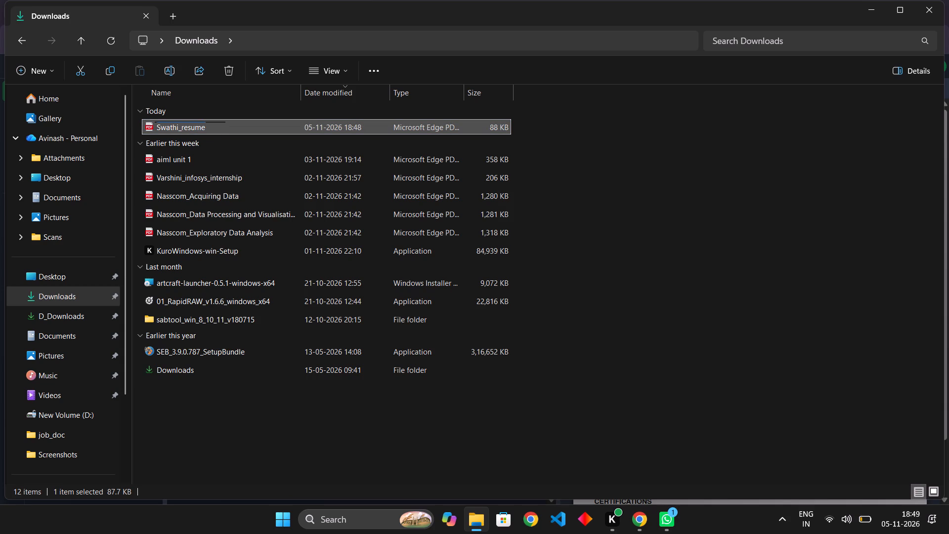